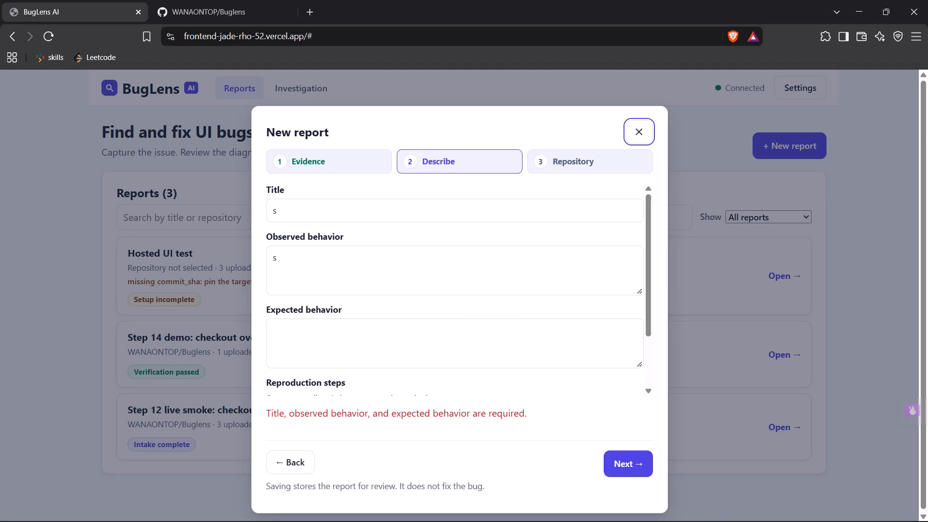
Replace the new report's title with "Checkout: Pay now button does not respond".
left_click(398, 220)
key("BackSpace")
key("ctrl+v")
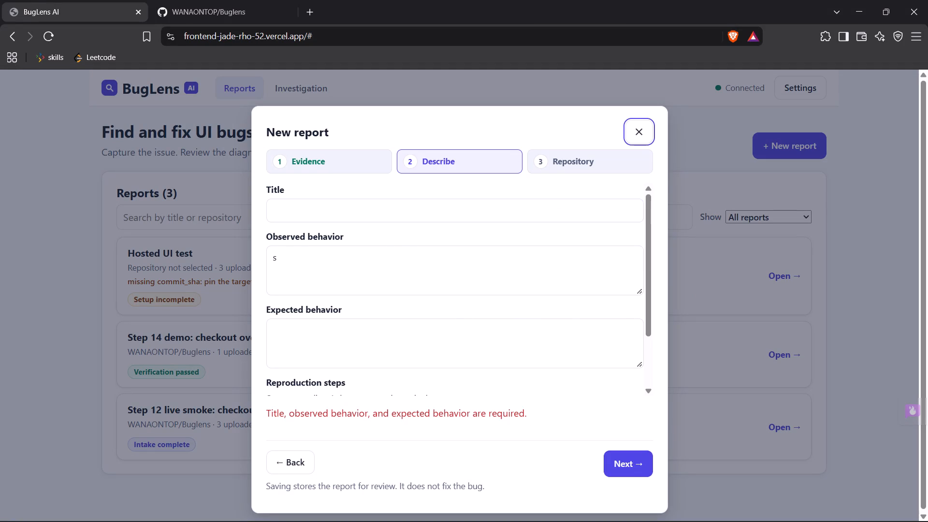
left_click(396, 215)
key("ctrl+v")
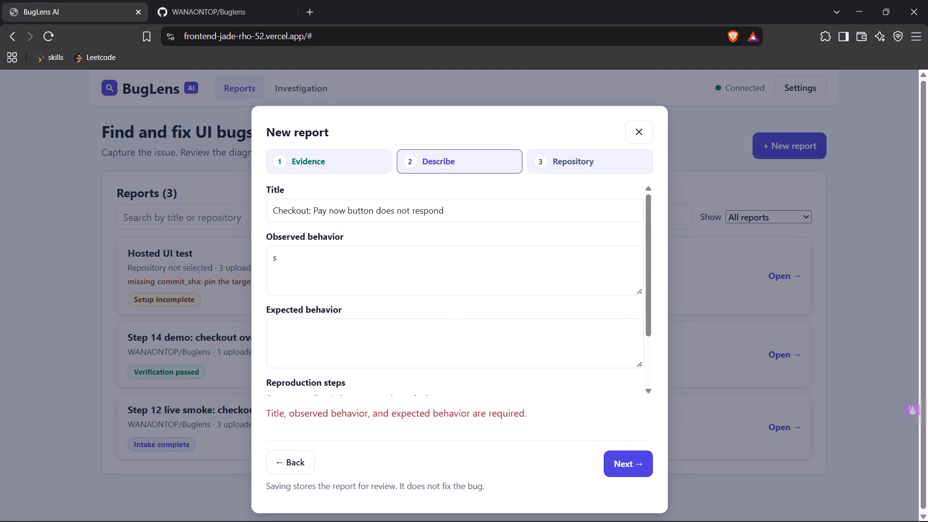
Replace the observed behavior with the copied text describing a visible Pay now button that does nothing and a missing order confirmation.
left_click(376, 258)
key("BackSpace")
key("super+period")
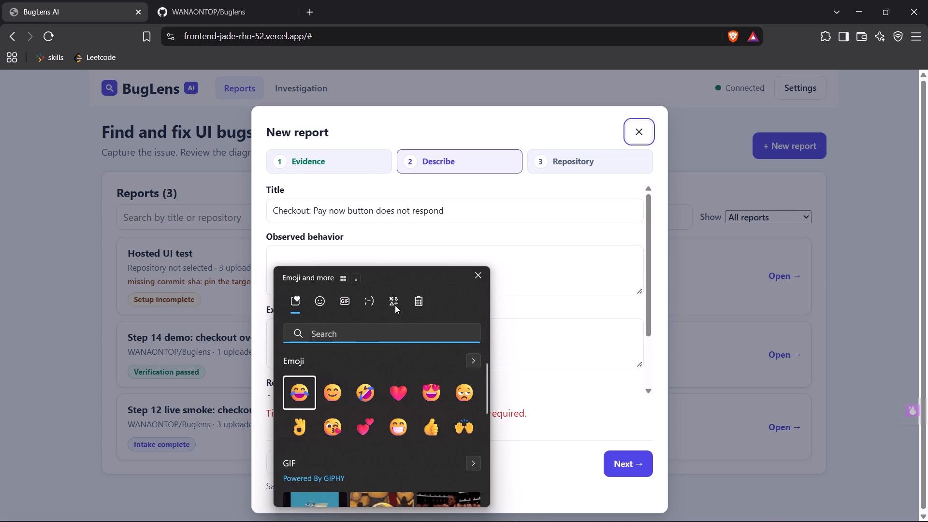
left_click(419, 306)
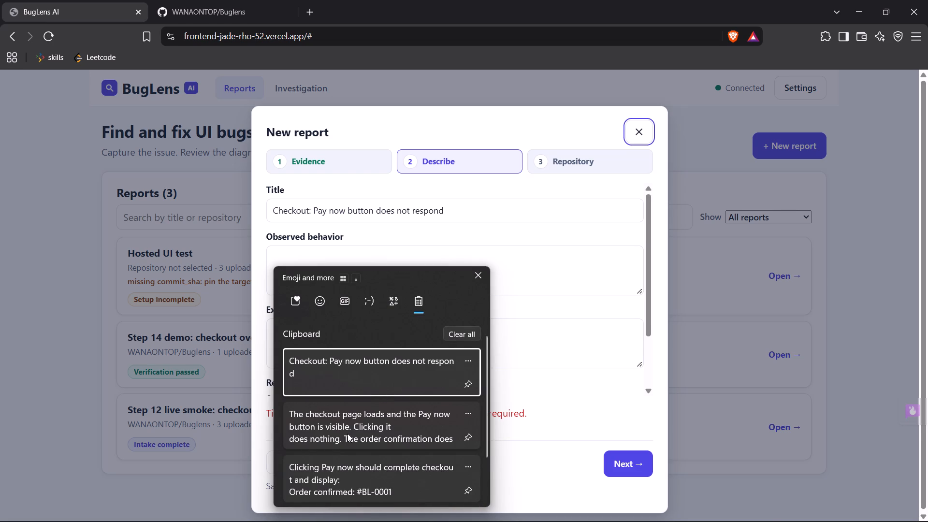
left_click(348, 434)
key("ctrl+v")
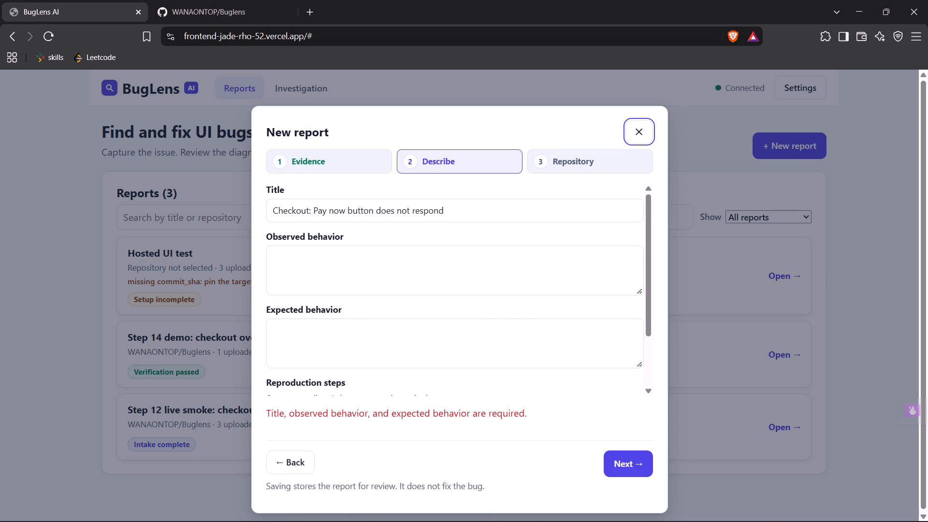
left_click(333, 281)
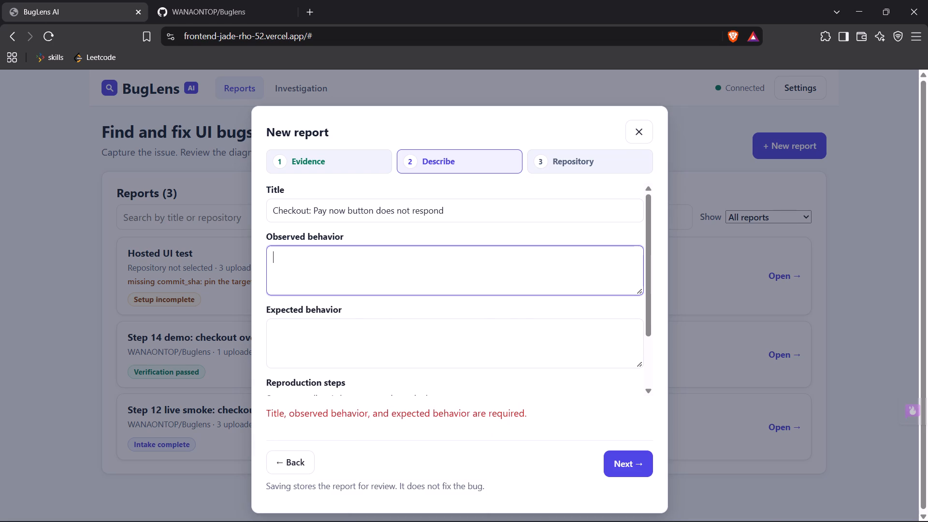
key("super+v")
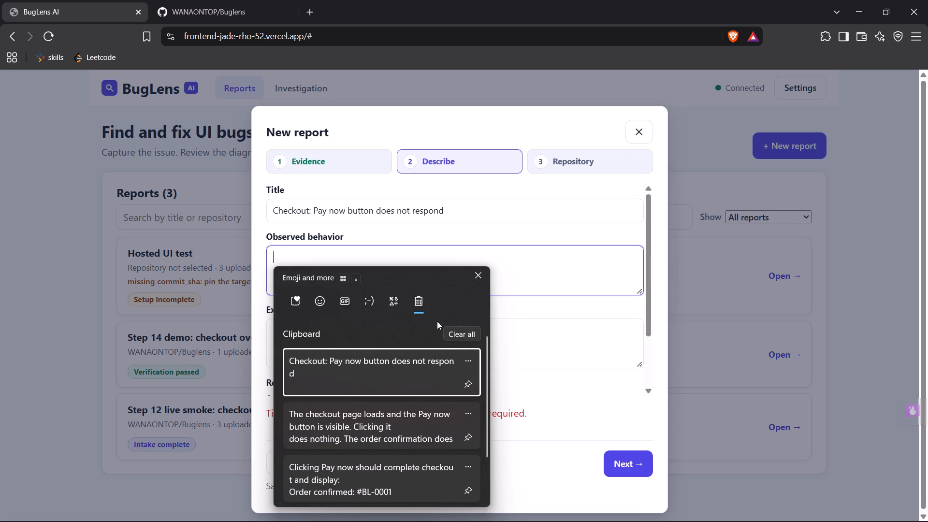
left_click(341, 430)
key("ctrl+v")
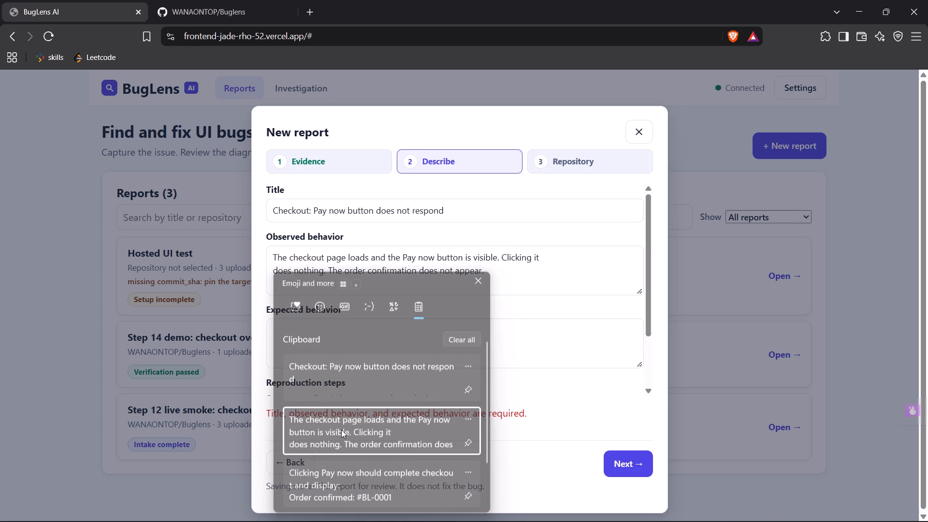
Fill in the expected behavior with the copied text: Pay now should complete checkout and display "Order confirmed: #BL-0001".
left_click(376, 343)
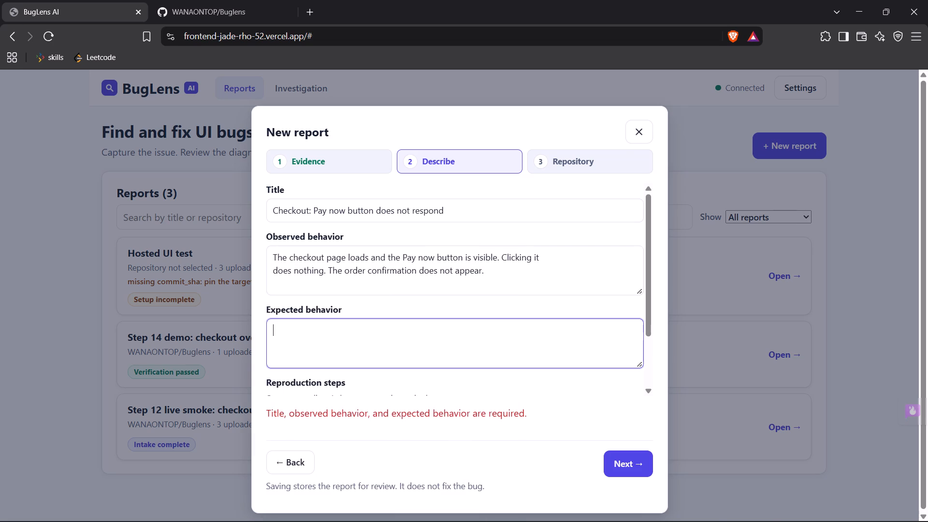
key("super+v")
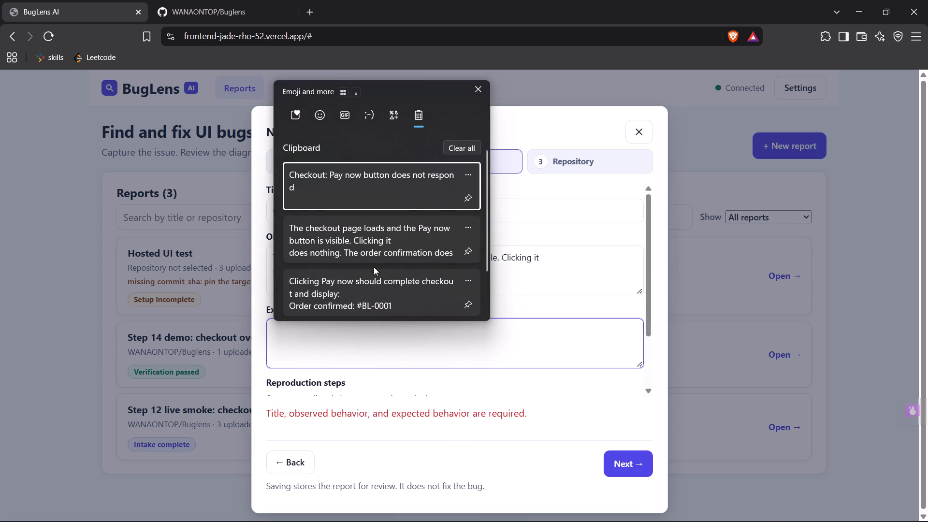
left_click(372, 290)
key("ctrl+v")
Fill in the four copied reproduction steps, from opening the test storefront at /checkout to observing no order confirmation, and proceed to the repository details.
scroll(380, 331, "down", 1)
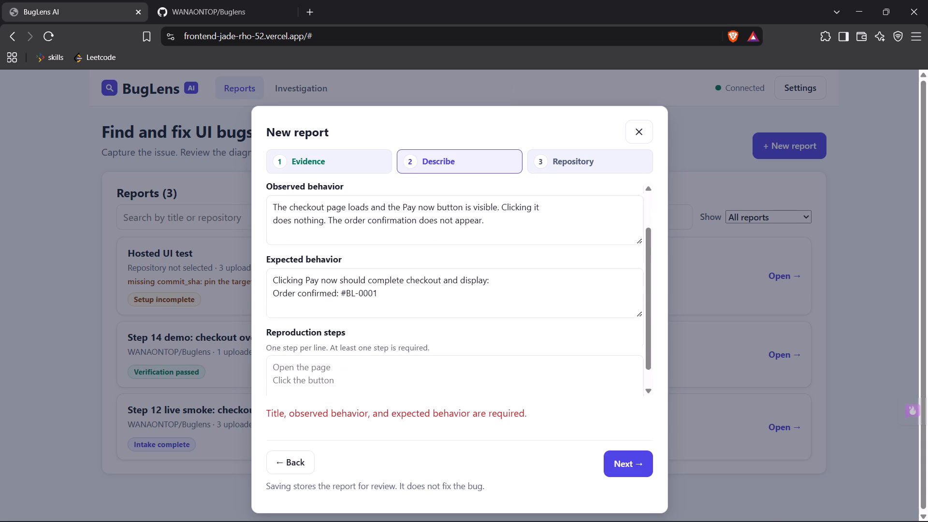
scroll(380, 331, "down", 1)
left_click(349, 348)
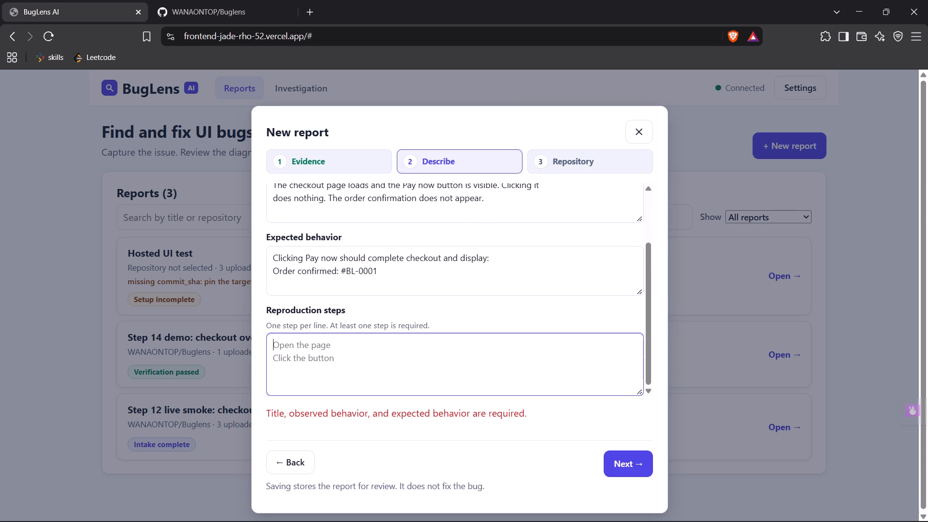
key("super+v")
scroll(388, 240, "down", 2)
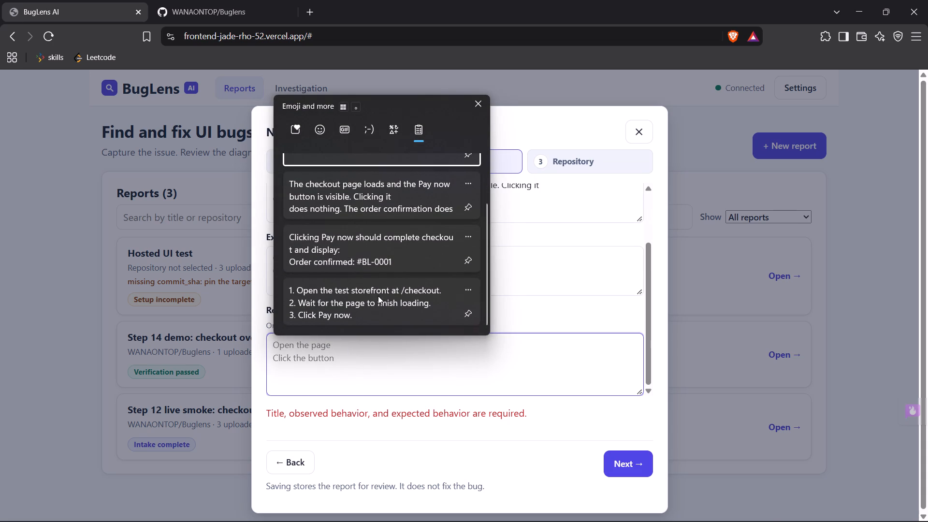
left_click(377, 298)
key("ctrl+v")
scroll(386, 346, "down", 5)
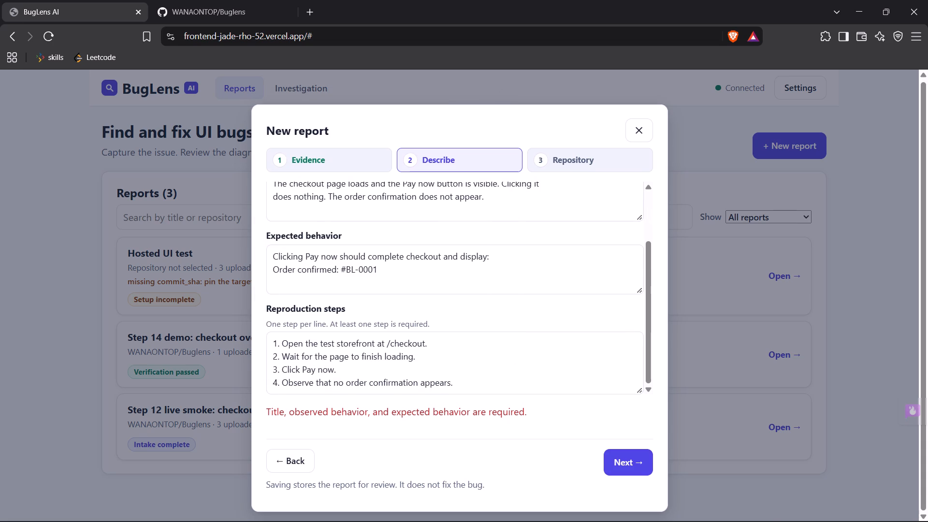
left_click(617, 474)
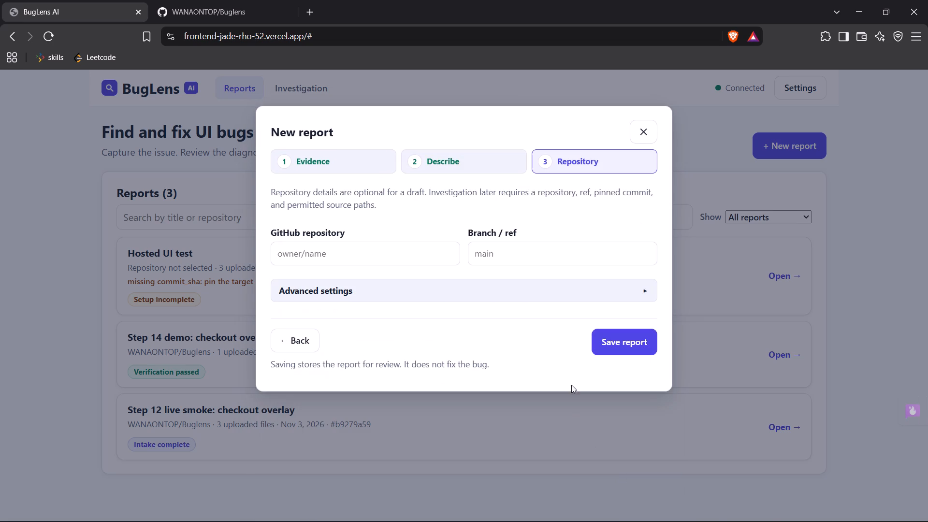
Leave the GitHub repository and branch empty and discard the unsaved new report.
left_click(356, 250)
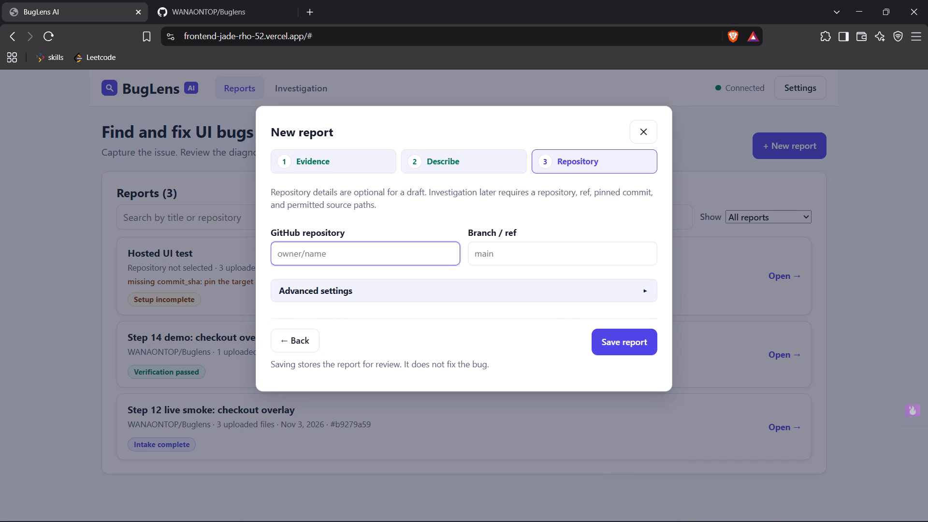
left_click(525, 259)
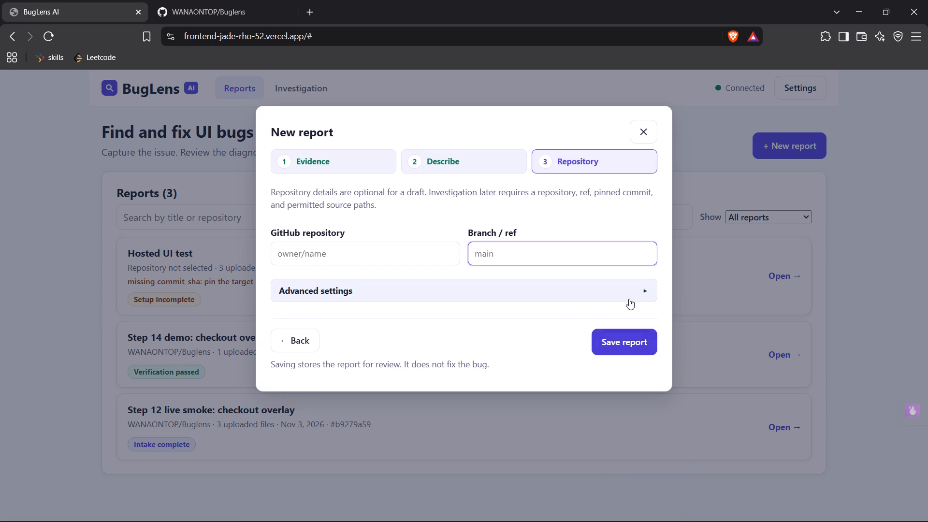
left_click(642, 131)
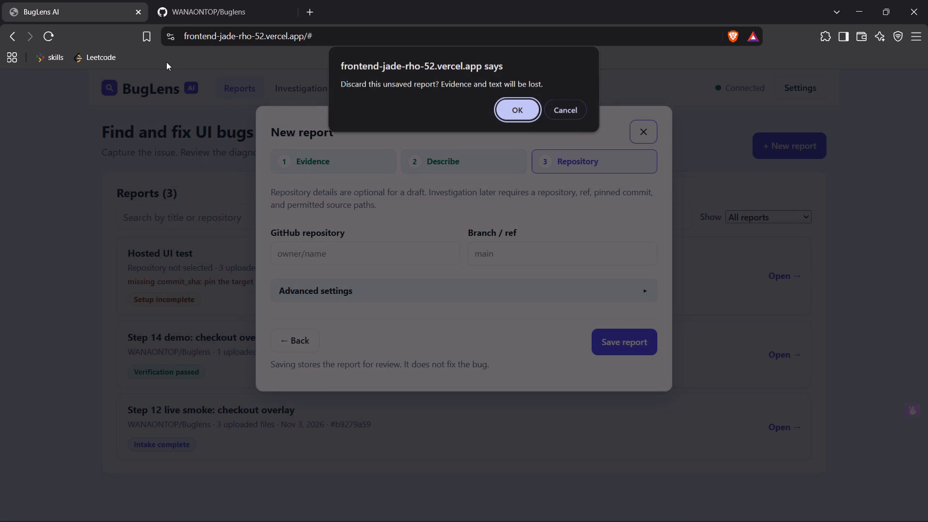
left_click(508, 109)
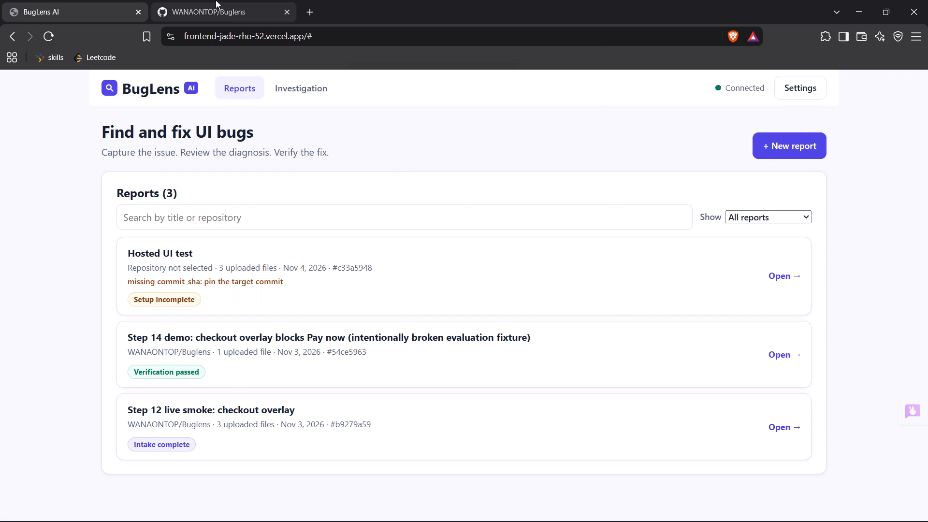
left_click(216, 0)
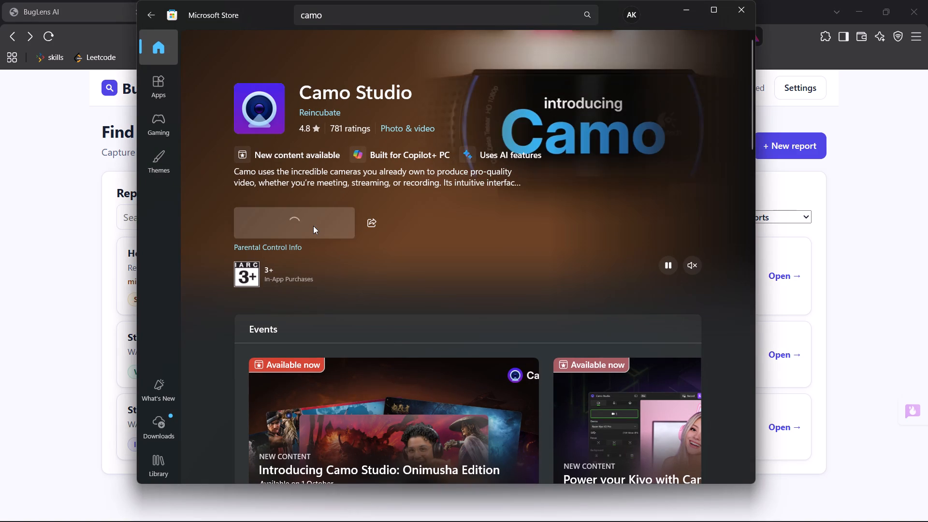
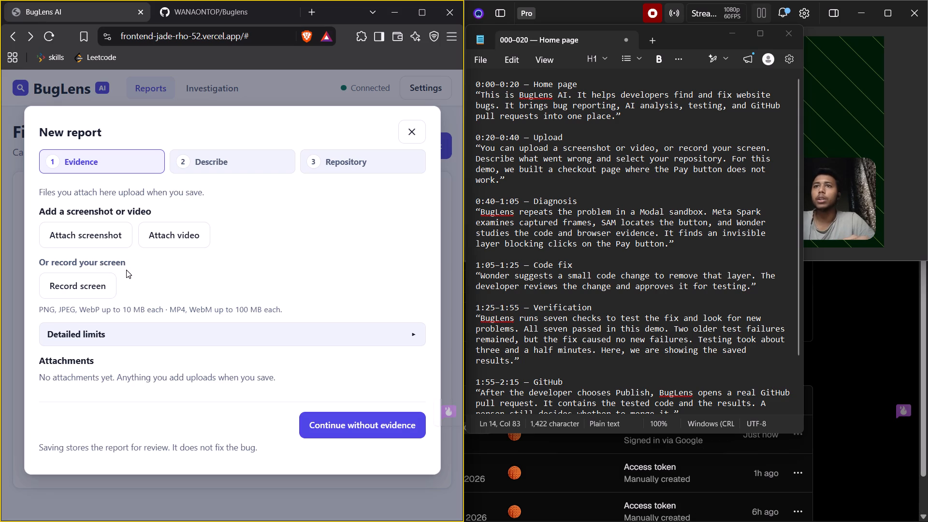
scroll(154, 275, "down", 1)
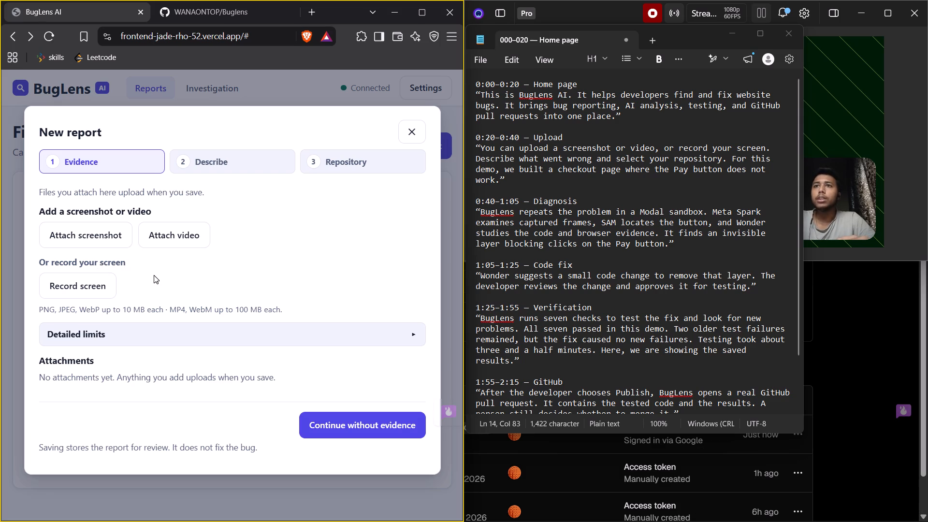
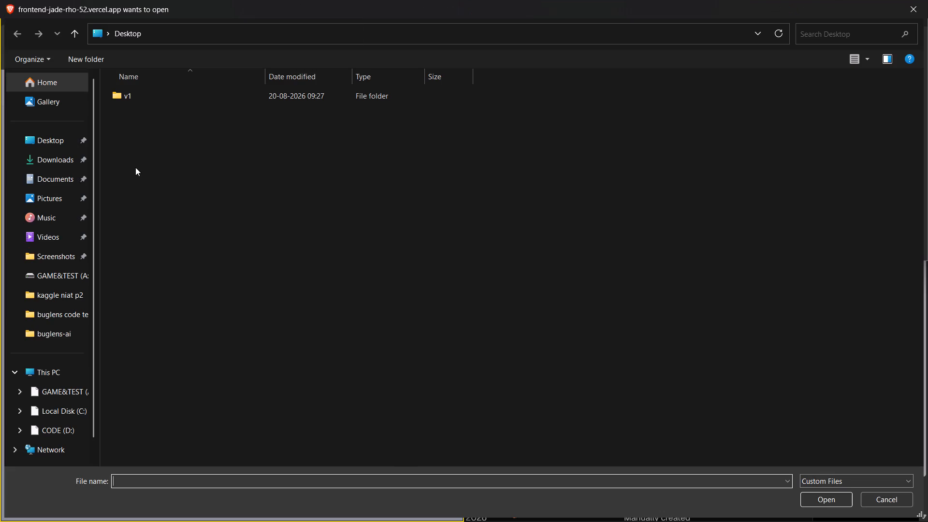
Browse to the Screenshots folder in the evidence file picker, and close the picker without attaching a file.
left_click(68, 261)
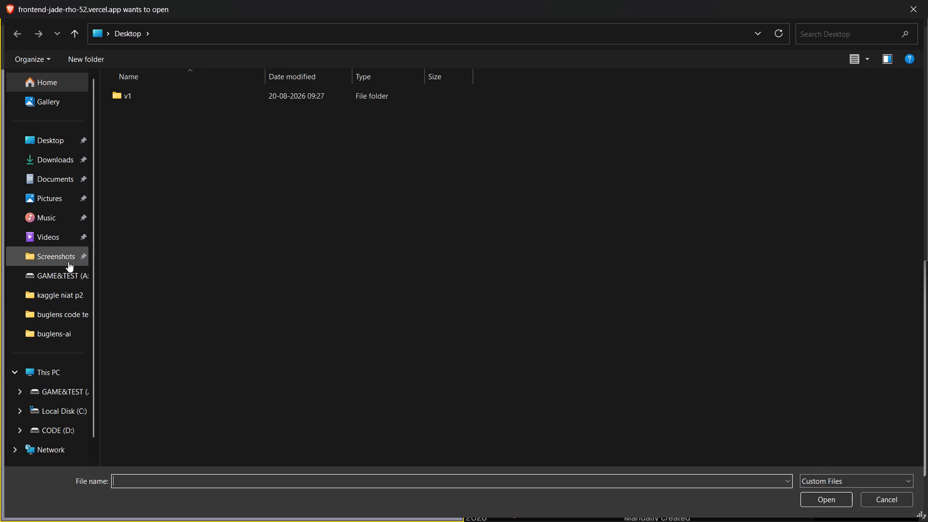
left_click(927, 0)
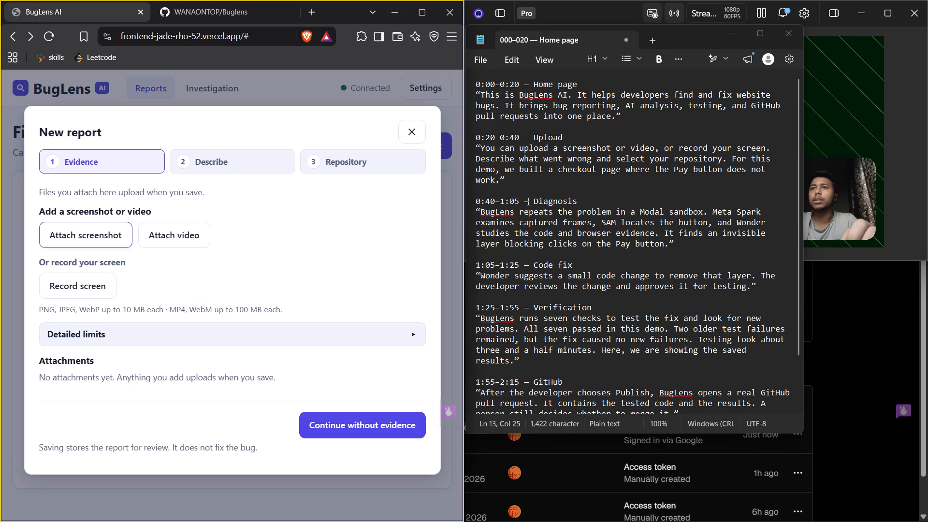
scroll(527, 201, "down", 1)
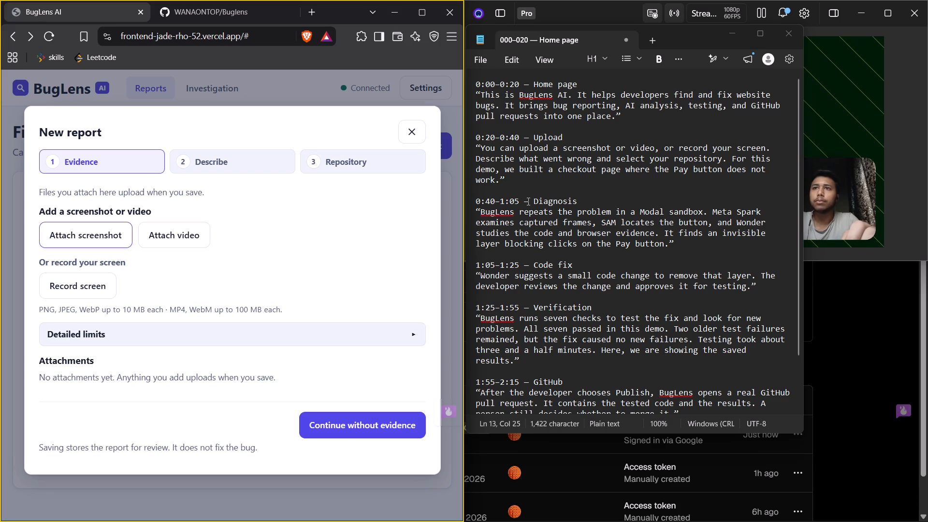
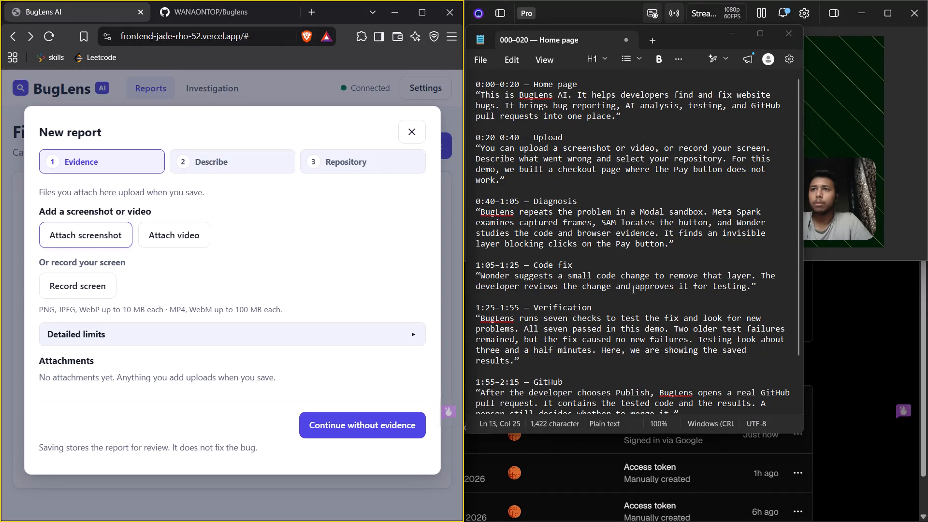
Shorten the Notepad script window from its bottom edge and show the narration through the 2:15–2:30 Closing section.
scroll(632, 289, "down", 1)
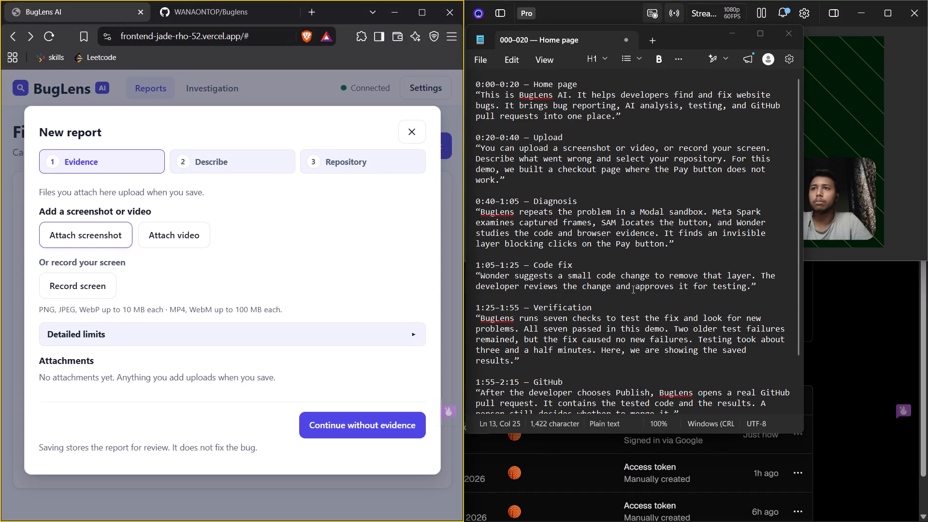
scroll(632, 289, "down", 3)
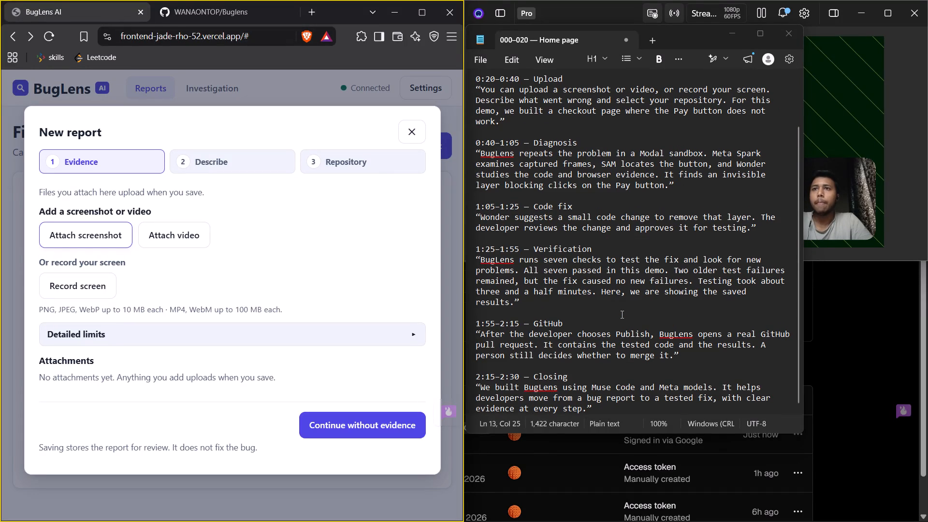
scroll(621, 314, "down", 1)
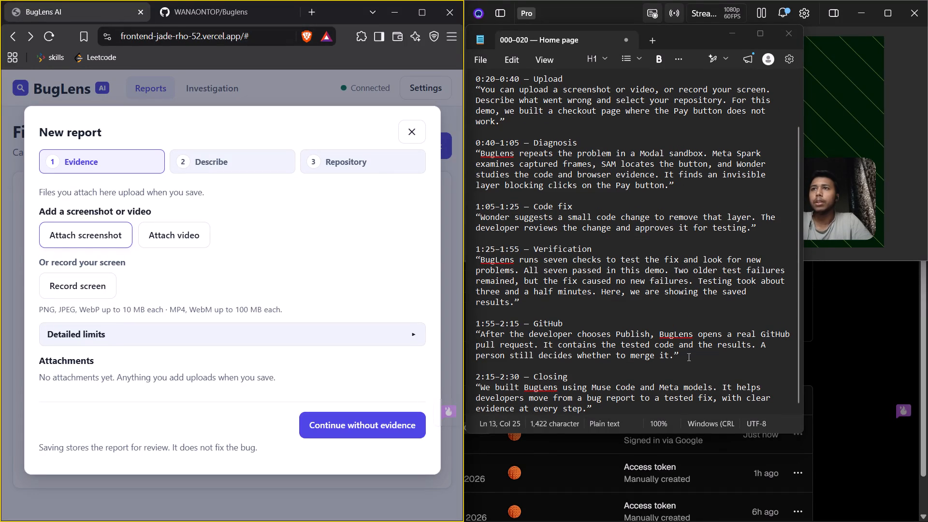
left_click_drag(670, 434, 662, 376)
scroll(634, 311, "down", 3)
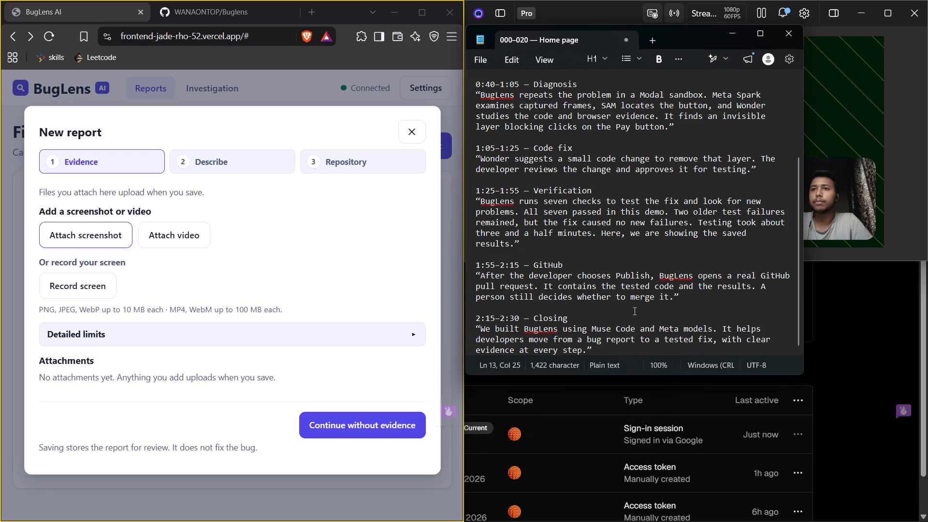
scroll(634, 311, "down", 1)
scroll(634, 311, "up", 1)
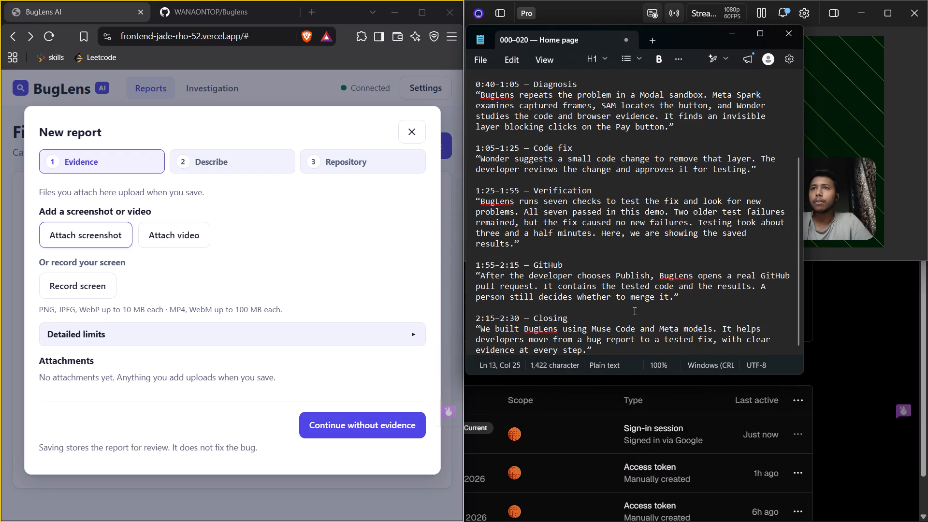
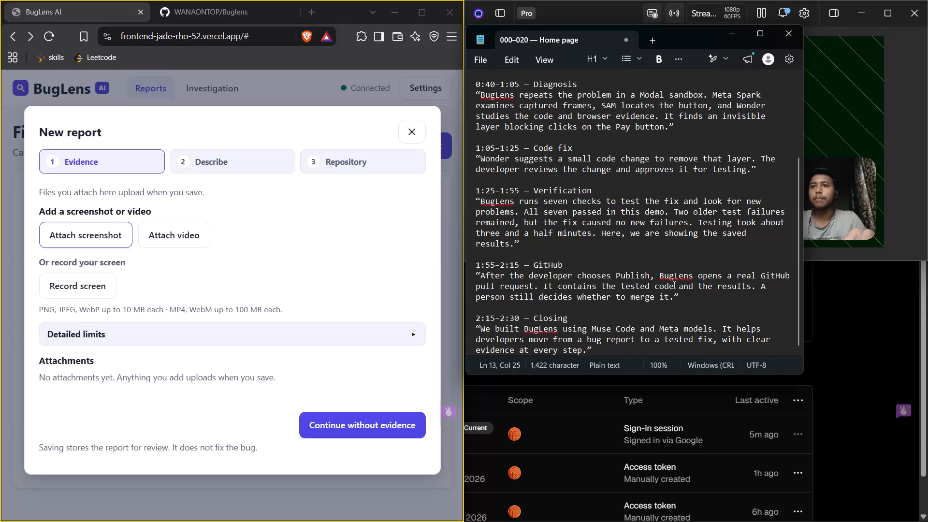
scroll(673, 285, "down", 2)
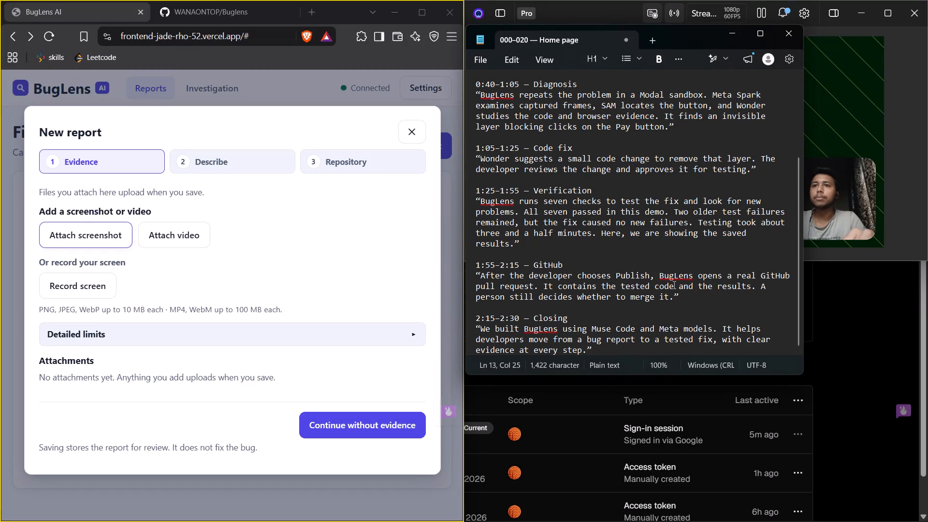
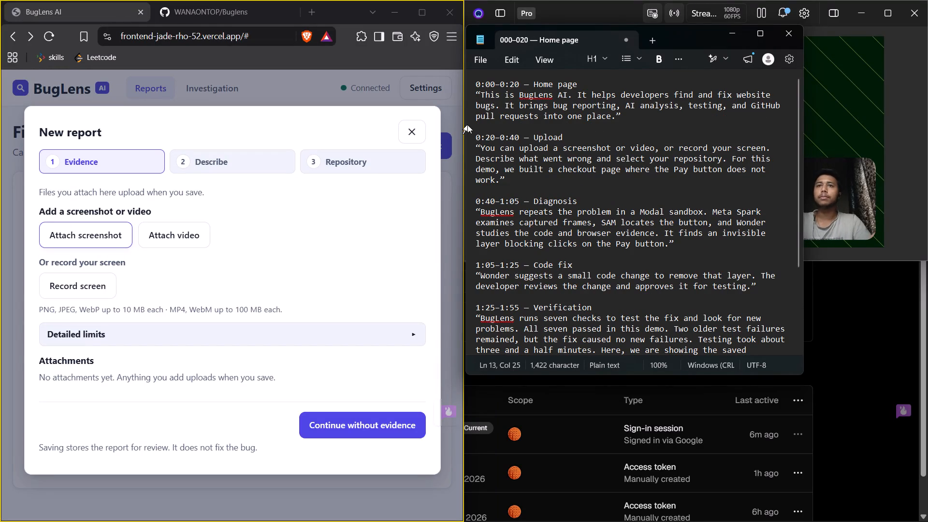
Close the New report form without saving it and return to the BugLens Reports list.
left_click(411, 134)
scroll(370, 224, "down", 3)
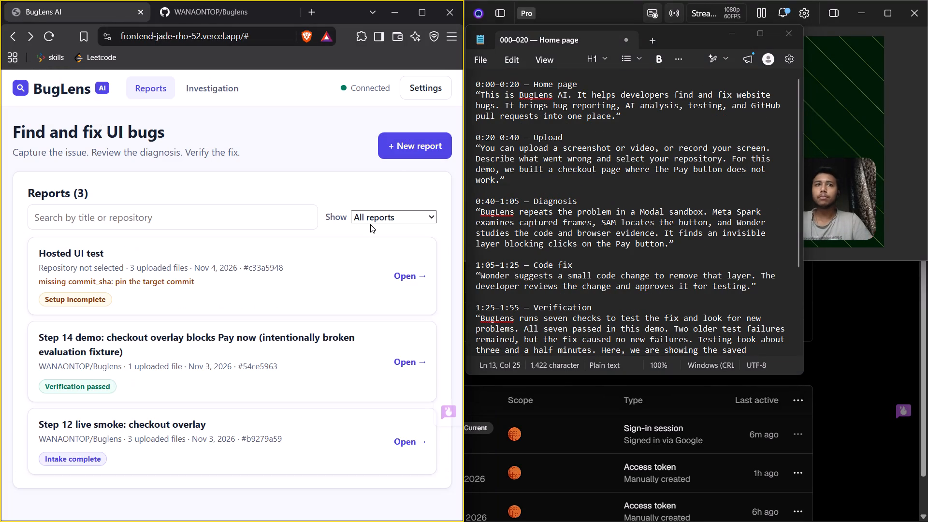
scroll(417, 194, "up", 3)
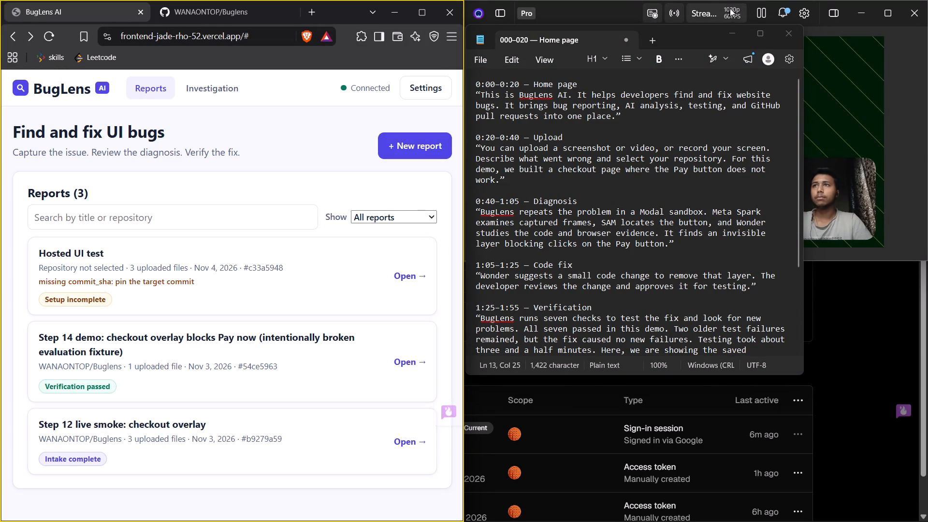
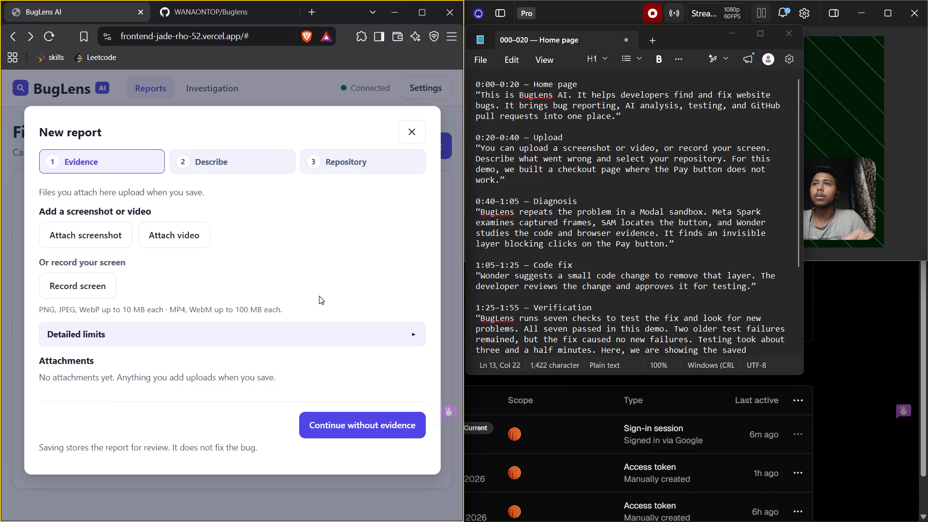
Continue the new report without evidence and show the fields of the Describe stage from Title to Reproduction steps.
left_click(352, 437)
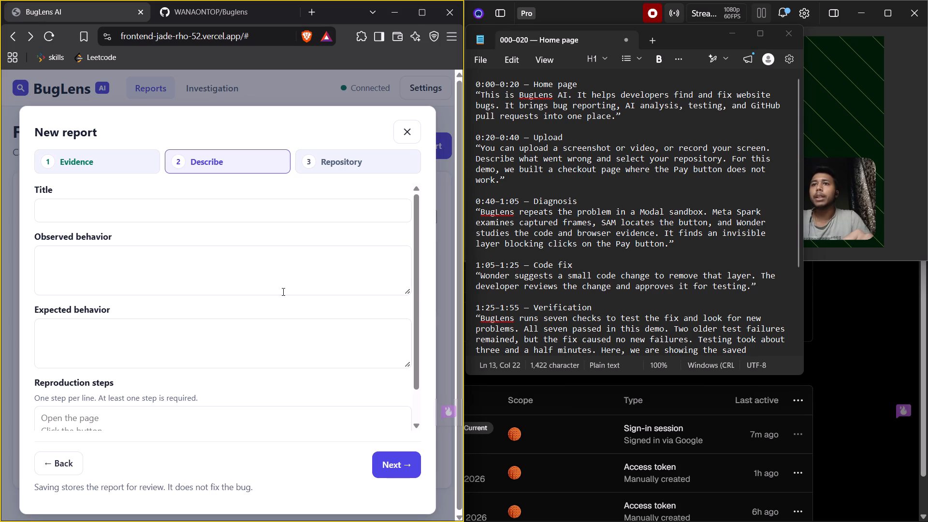
scroll(282, 291, "down", 1)
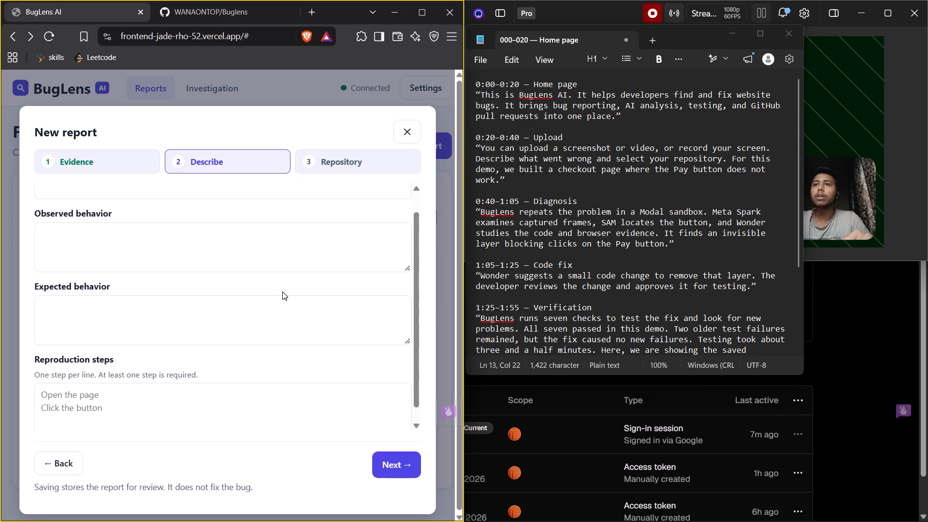
scroll(282, 291, "up", 1)
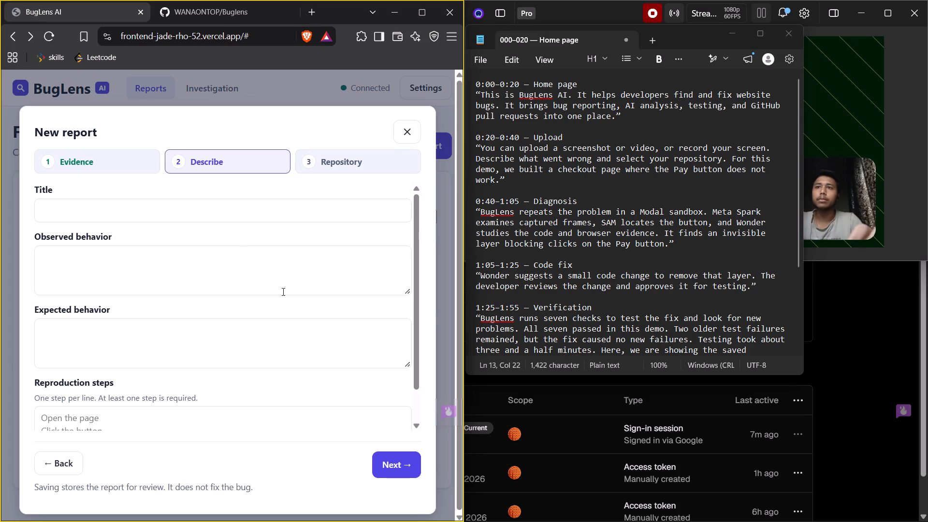
Delete the copied "0:00–0:20 — Home page" narration script from the clipboard history.
left_click(162, 214)
key("super+v")
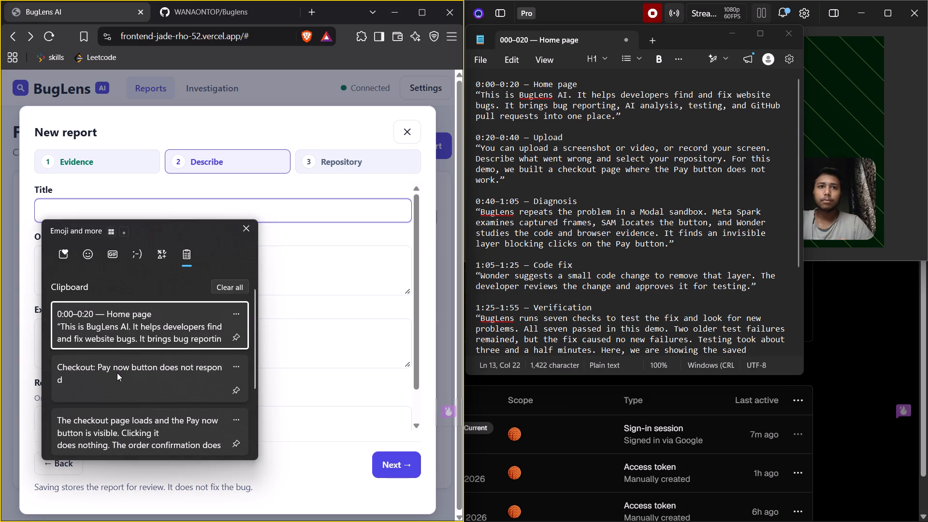
left_click(237, 314)
left_click(224, 327)
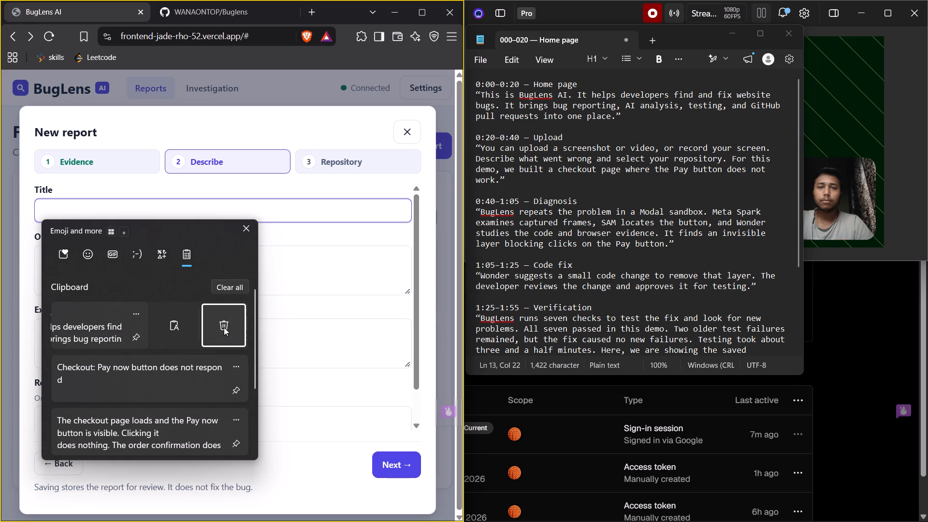
left_click(248, 229)
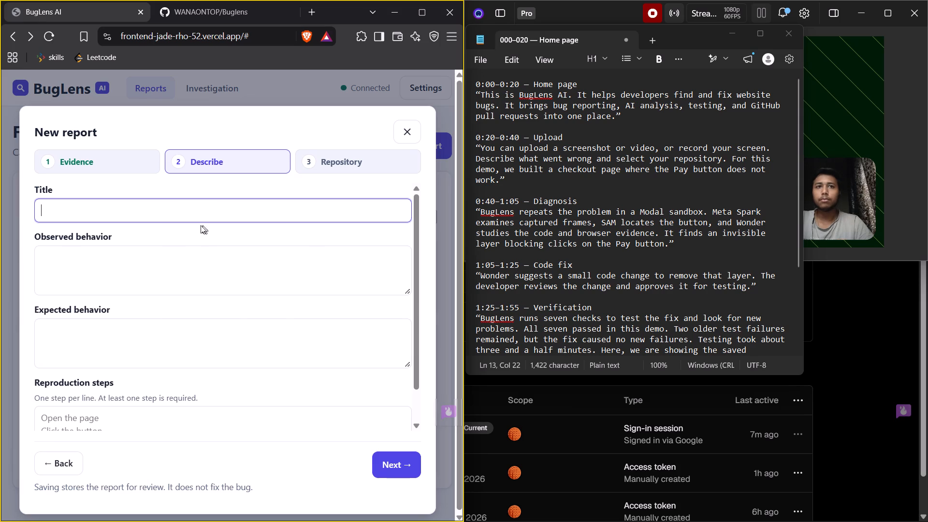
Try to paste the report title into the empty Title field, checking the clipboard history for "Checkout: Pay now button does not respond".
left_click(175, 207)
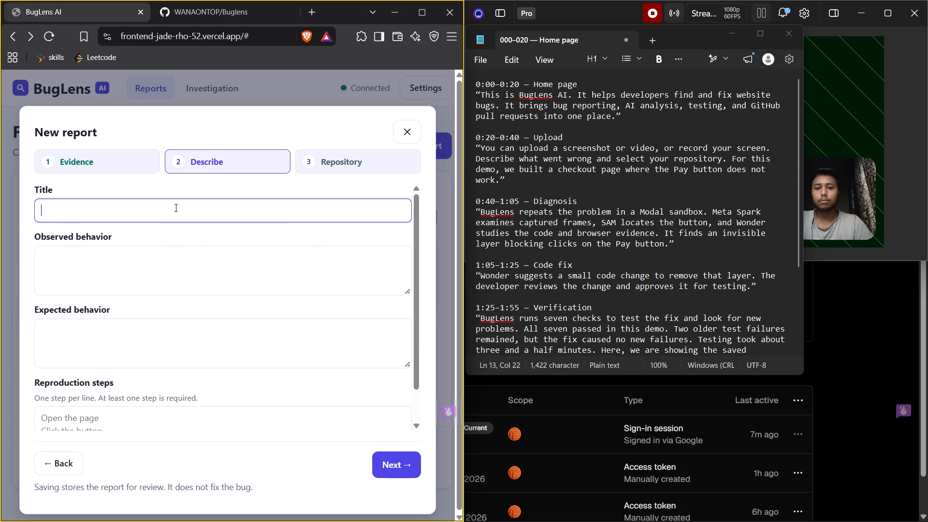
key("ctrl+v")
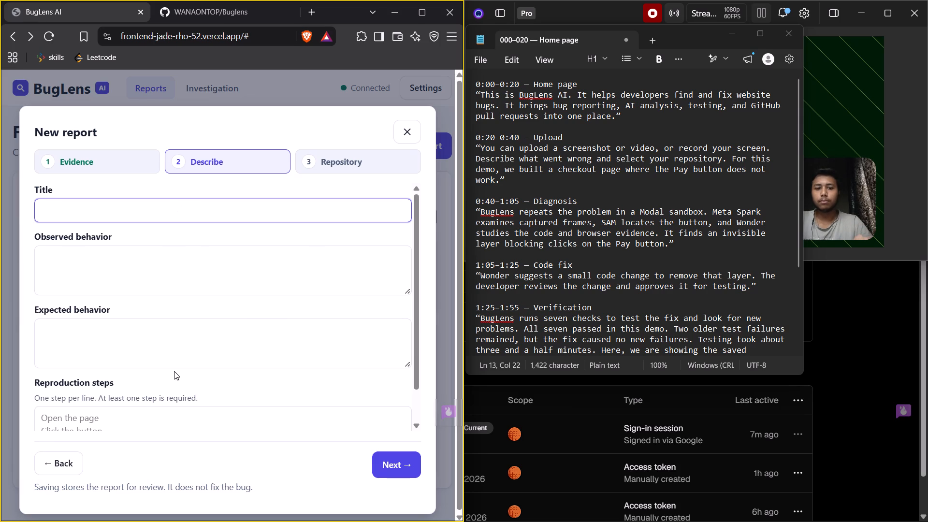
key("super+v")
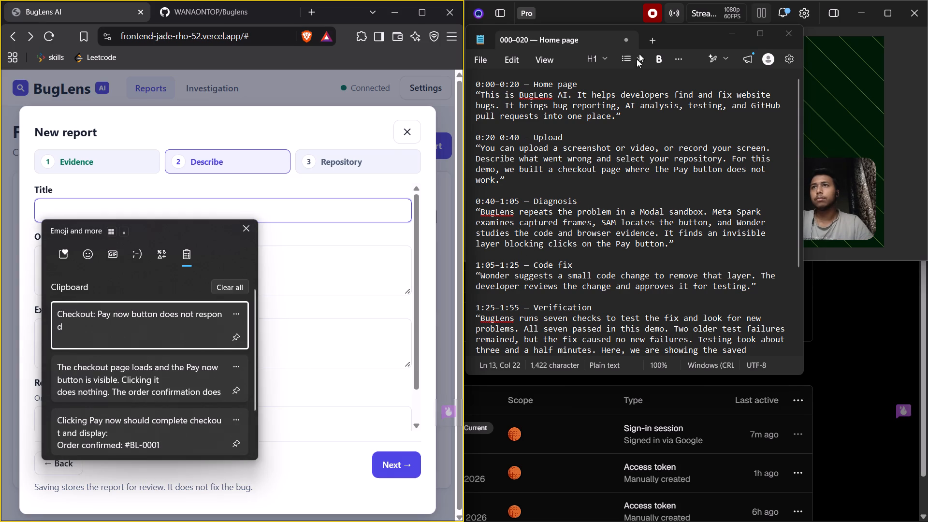
Switch to Camo Studio and stop the current demo recording.
left_click(655, 15)
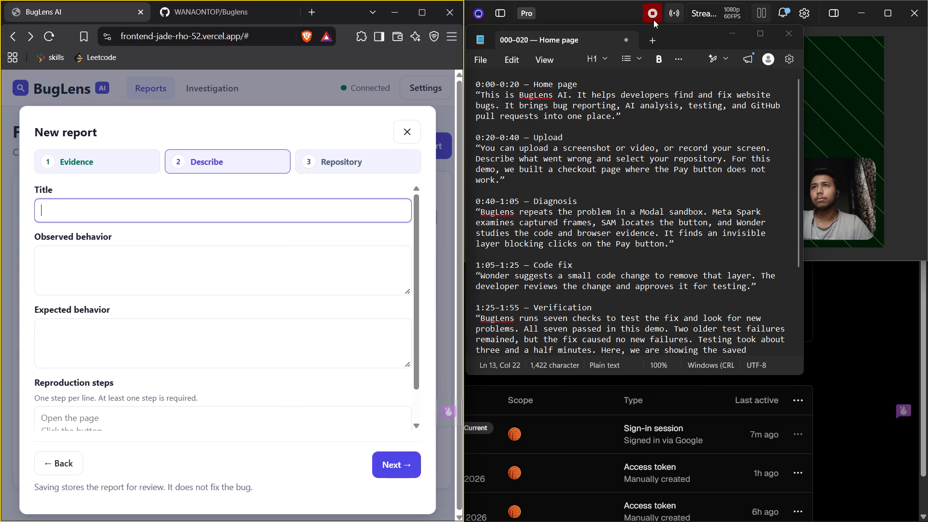
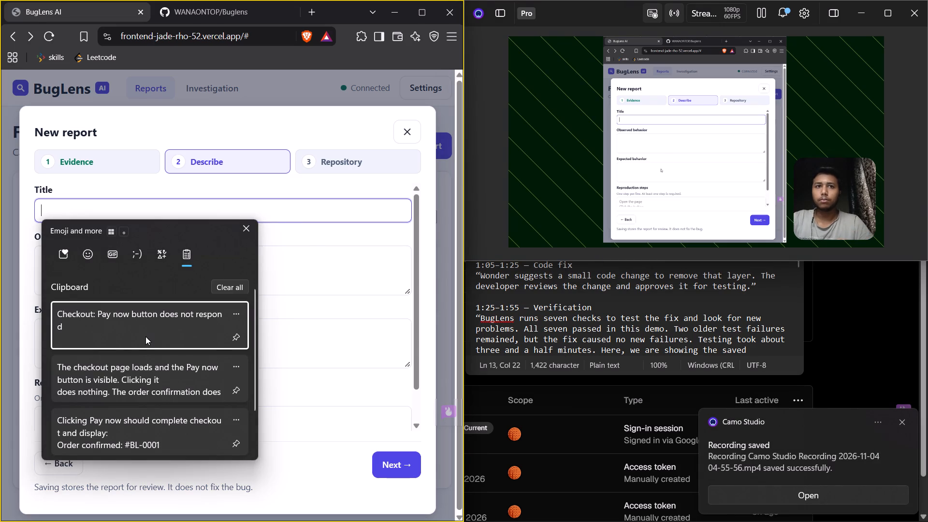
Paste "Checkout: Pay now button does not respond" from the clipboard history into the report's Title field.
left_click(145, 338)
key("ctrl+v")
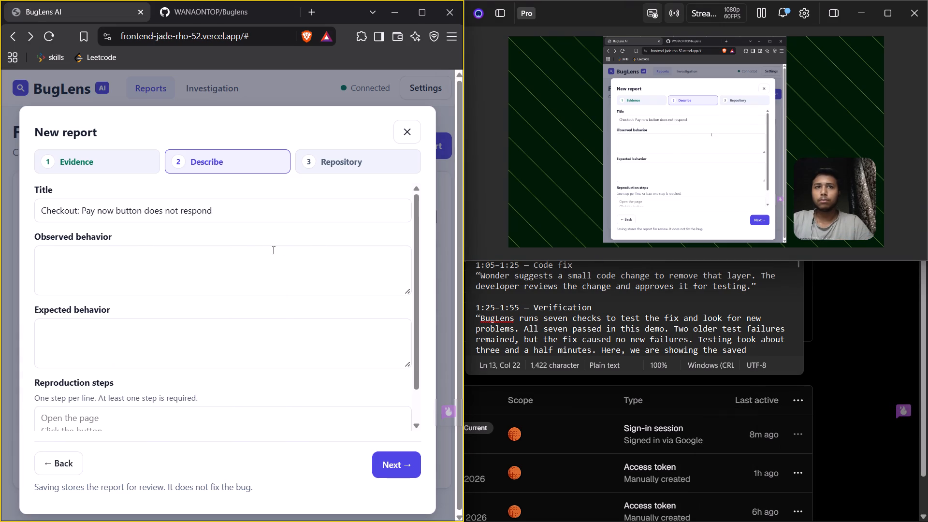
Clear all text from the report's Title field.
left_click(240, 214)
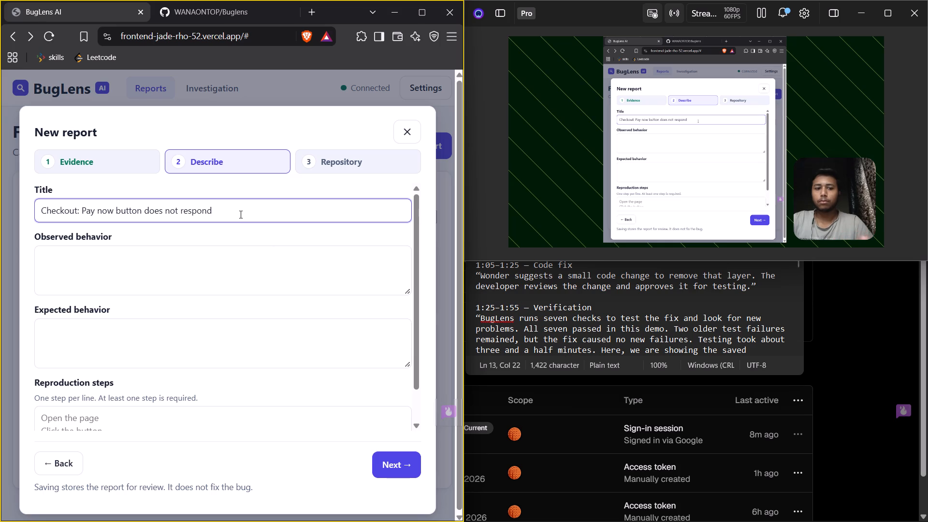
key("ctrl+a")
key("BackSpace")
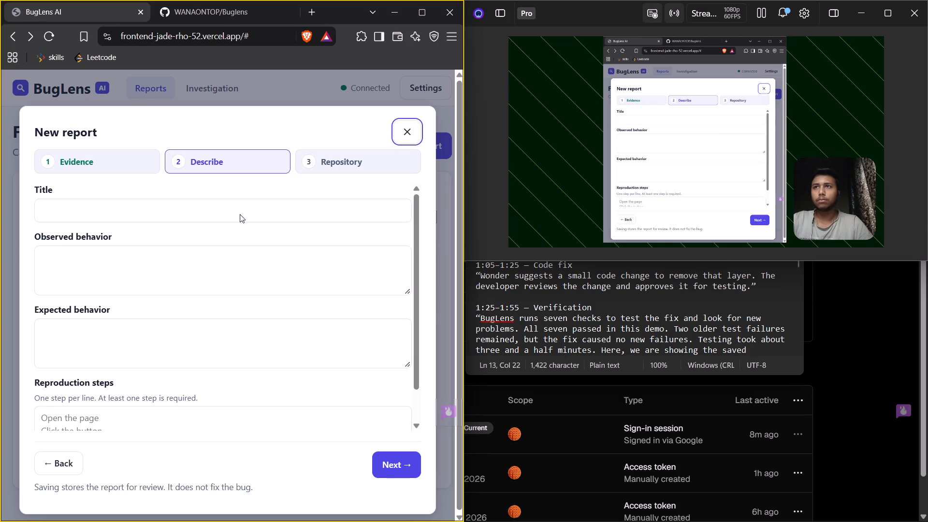
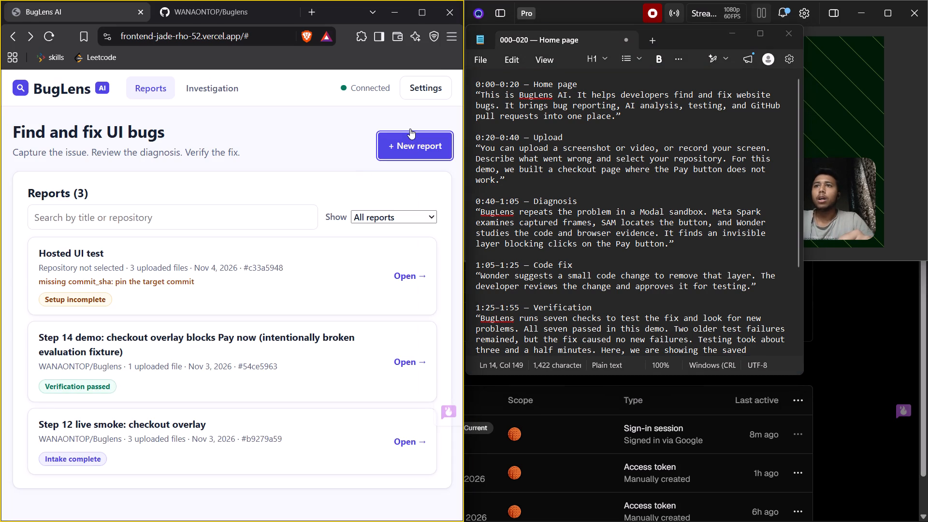
Start a new bug report from the BugLens Reports page.
left_click(417, 144)
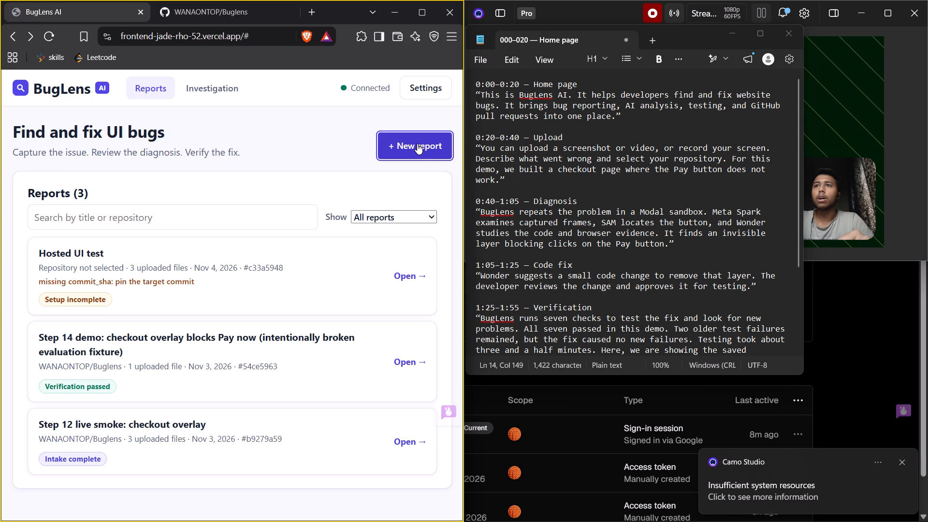
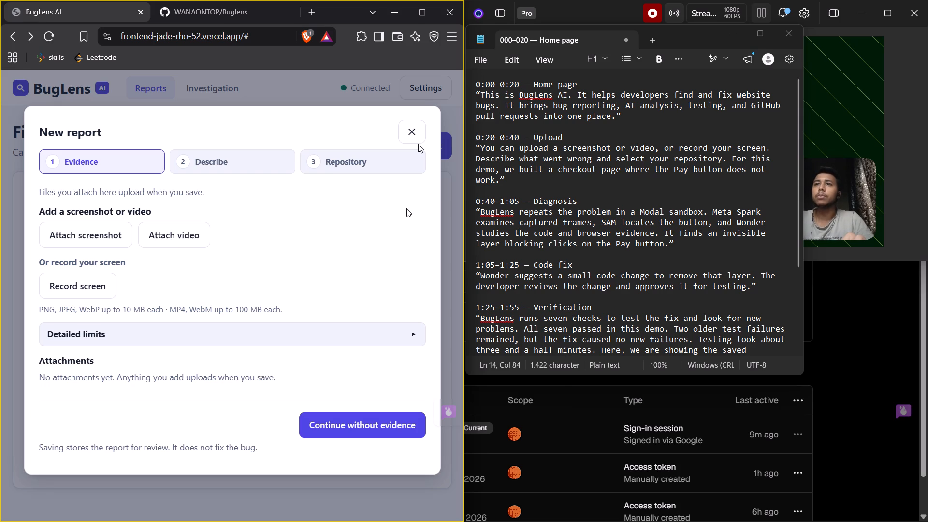
Dismiss the New report form without attaching evidence or saving, returning to the Reports page.
left_click(386, 441)
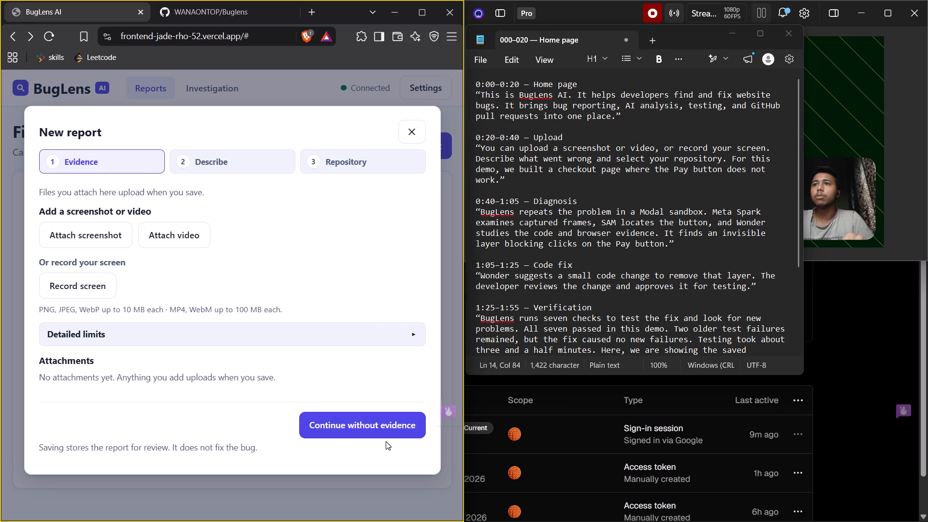
left_click(386, 453)
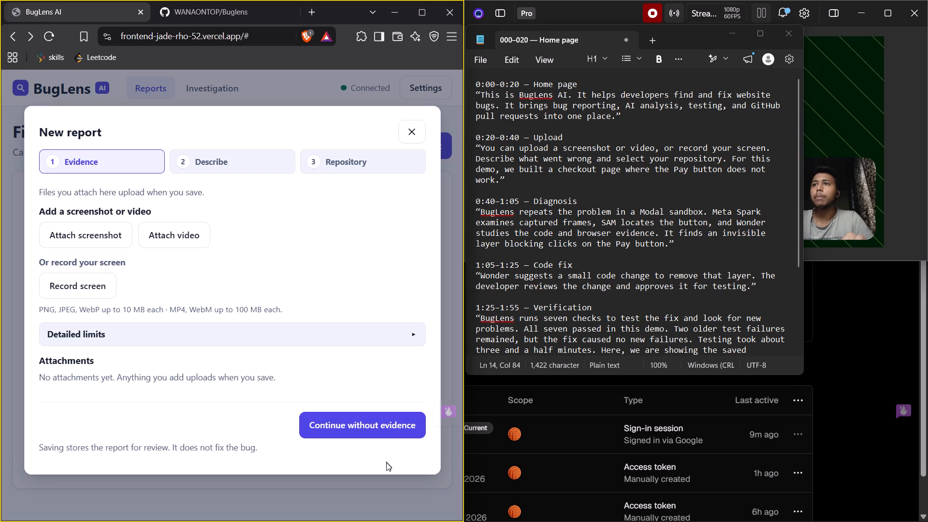
left_click(386, 466)
left_click(399, 464)
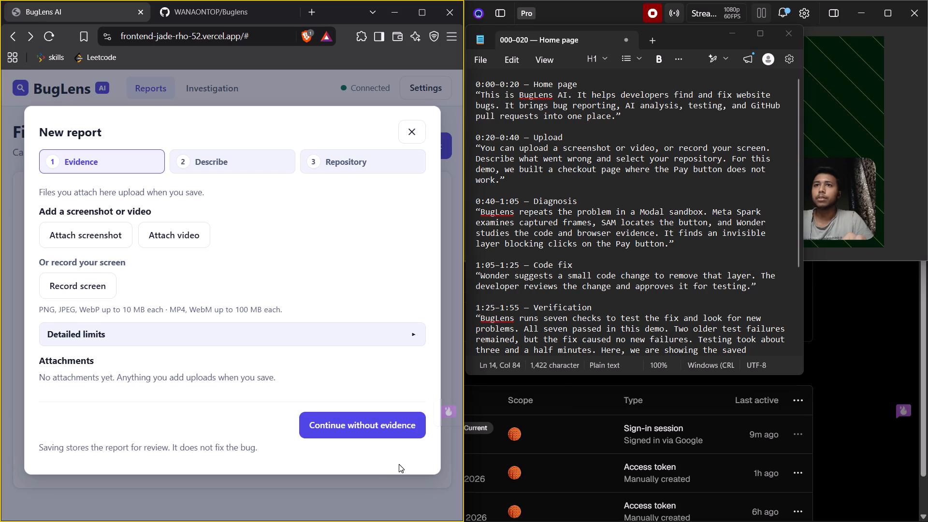
left_click(390, 484)
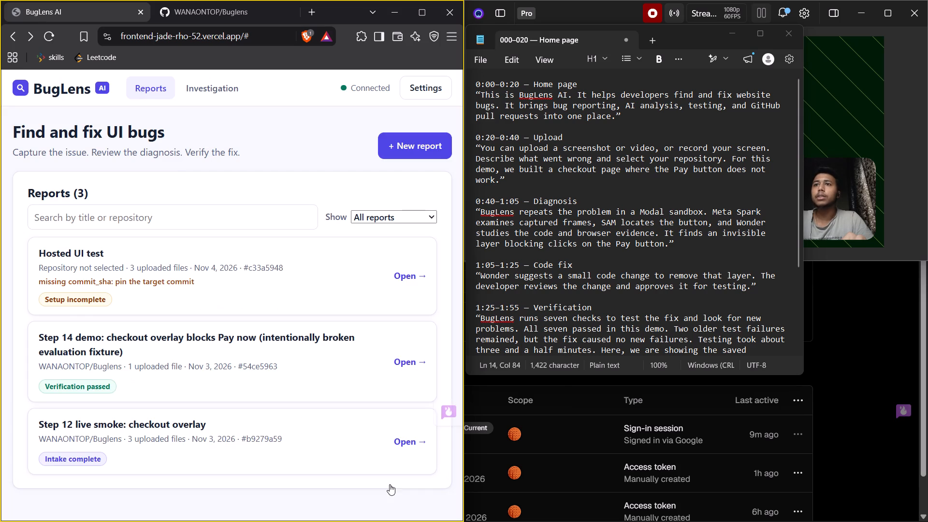
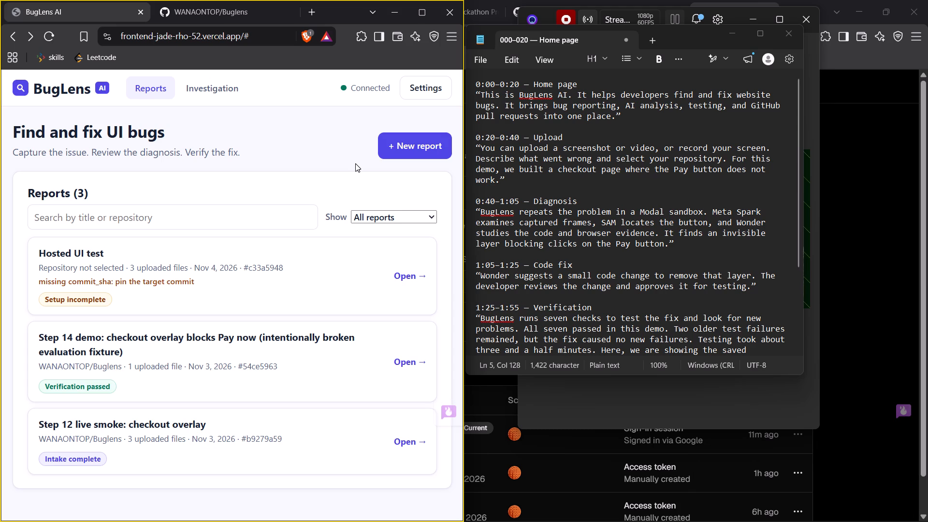
Start a new bug report and continue without evidence to show the Describe stage for the demo's upload segment.
left_click(397, 143)
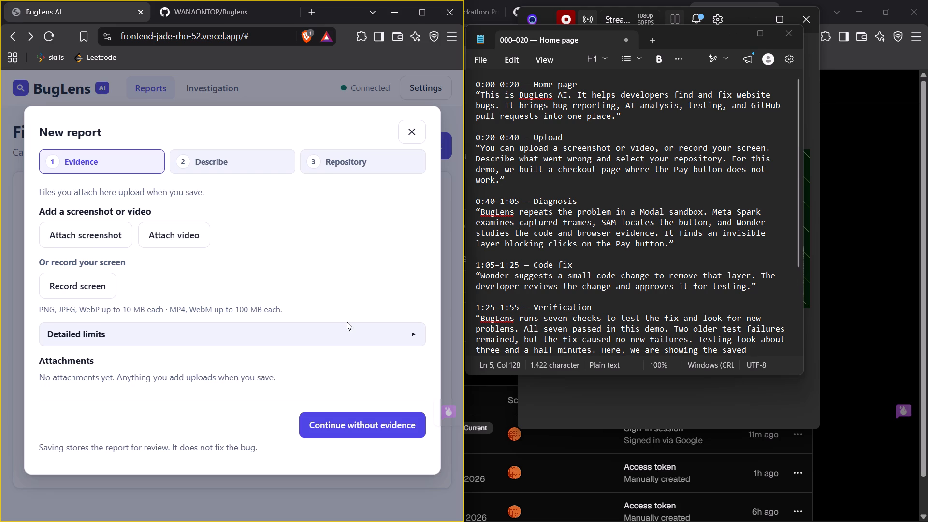
left_click(337, 417)
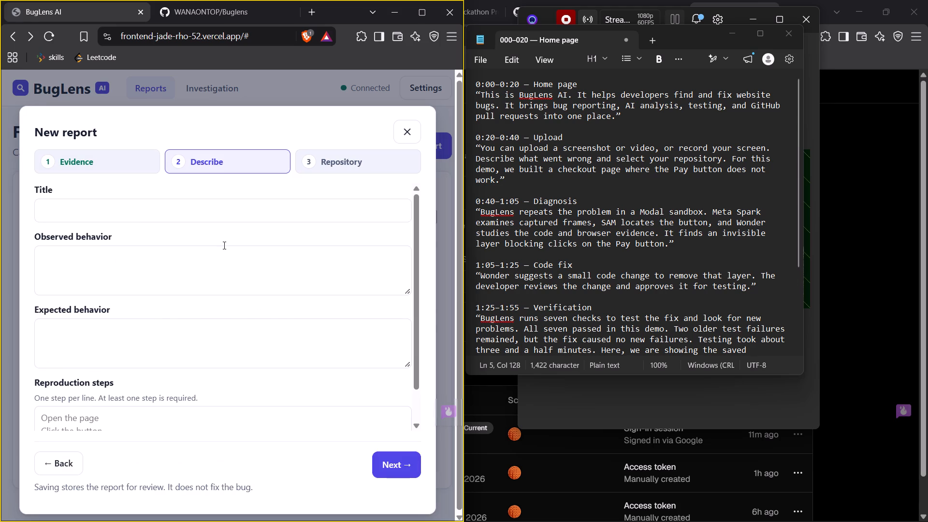
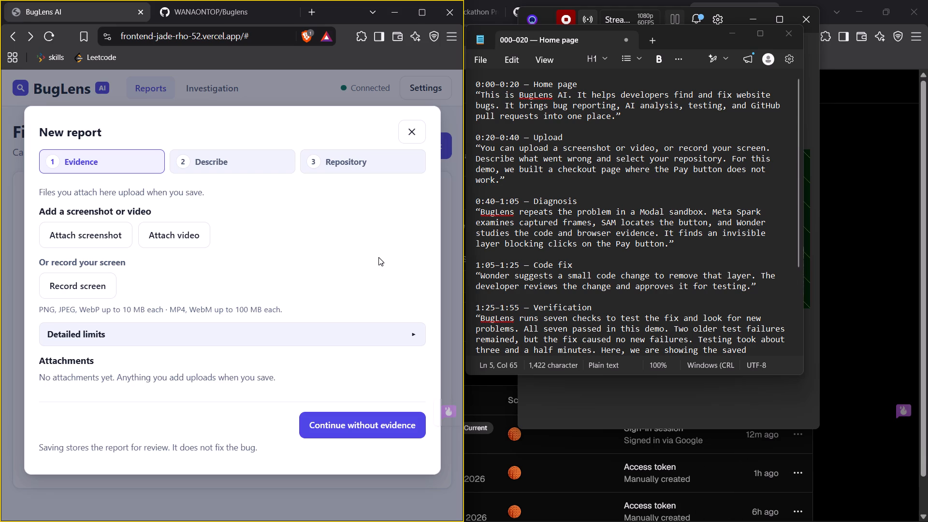
Continue the new report without evidence and look over the fields of the Describe stage.
left_click(358, 434)
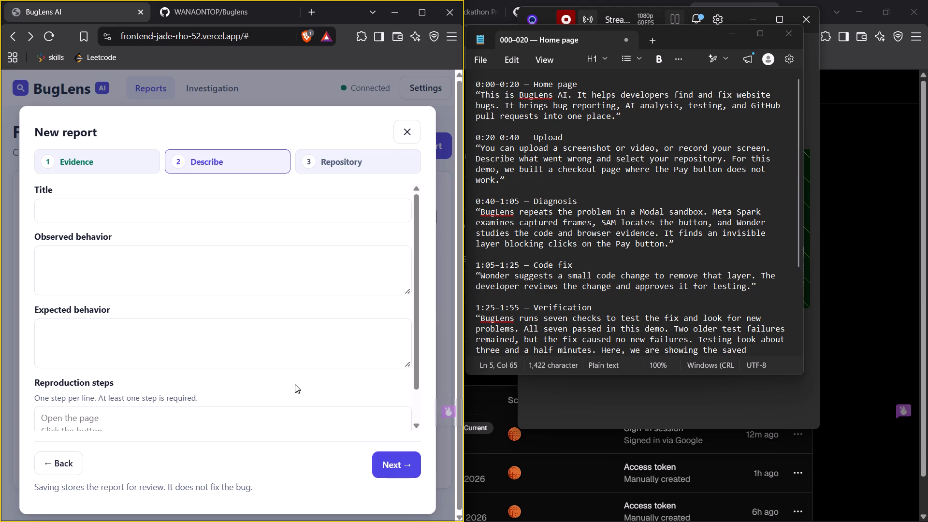
scroll(283, 369, "down", 1)
scroll(283, 369, "up", 1)
Bring the rest of the narration script into view and enter the report title "Checkout: Pay now button does not respond".
scroll(563, 259, "down", 3)
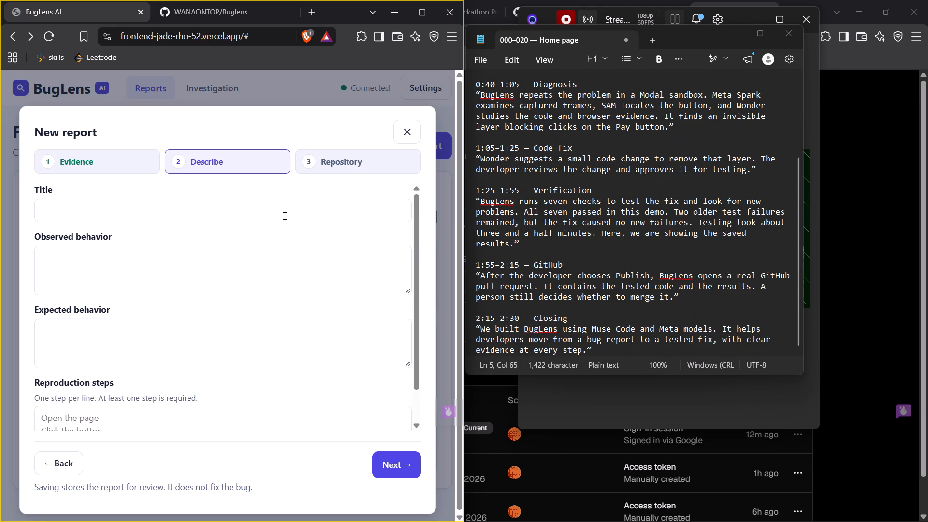
left_click(252, 216)
key("ctrl+v")
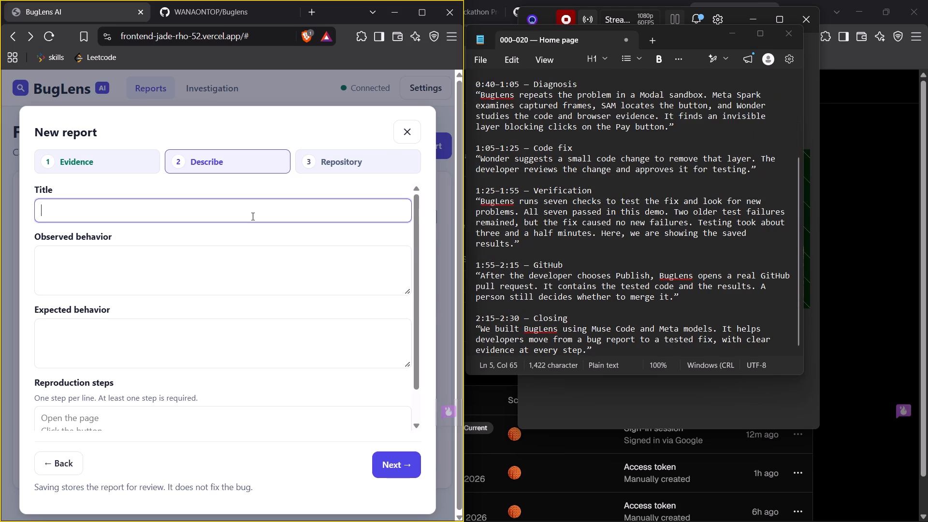
Enter the observed behavior: "The checkout page loads and the Pay now button is visible. Clicking it does nothing. The order confirmation does not appear.".
left_click(205, 274)
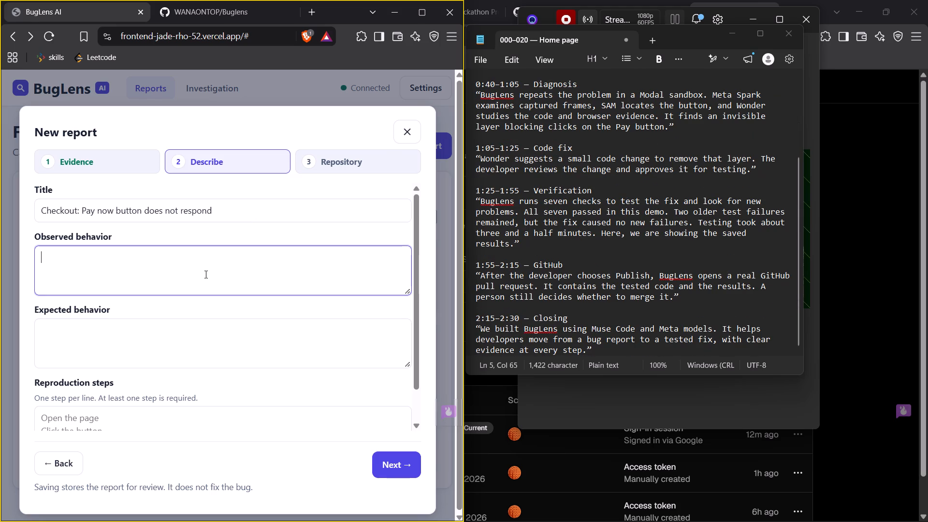
key("super+v")
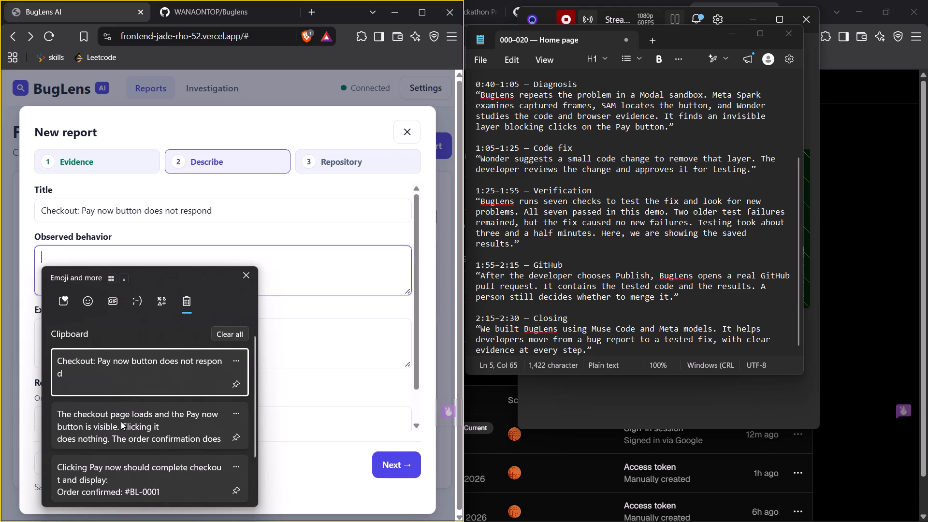
left_click(121, 421)
key("ctrl+v")
Enter the expected behavior from the clipboard history: "Clicking Pay now should complete checkout and display: Order confirmed: #BL-0001".
left_click(109, 344)
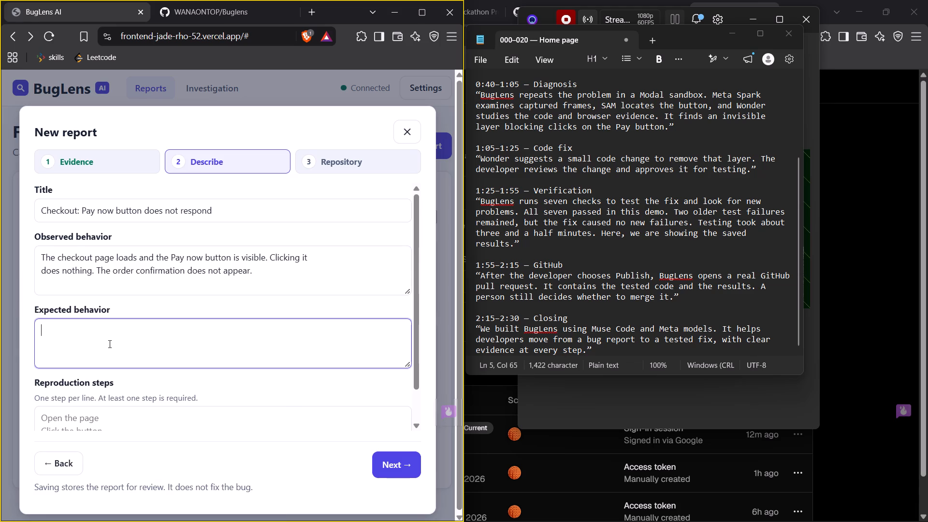
key("super+v")
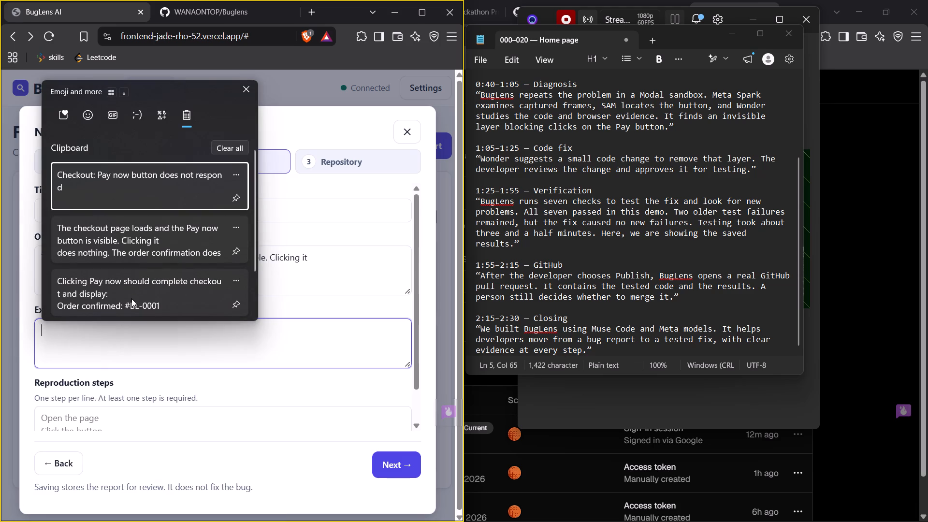
left_click(130, 302)
key("ctrl+v")
Enter the copied reproduction steps, from "1. Open the test storefront at /checkout." through "4. Observe that no order confirmation appears.".
scroll(130, 302, "down", 2)
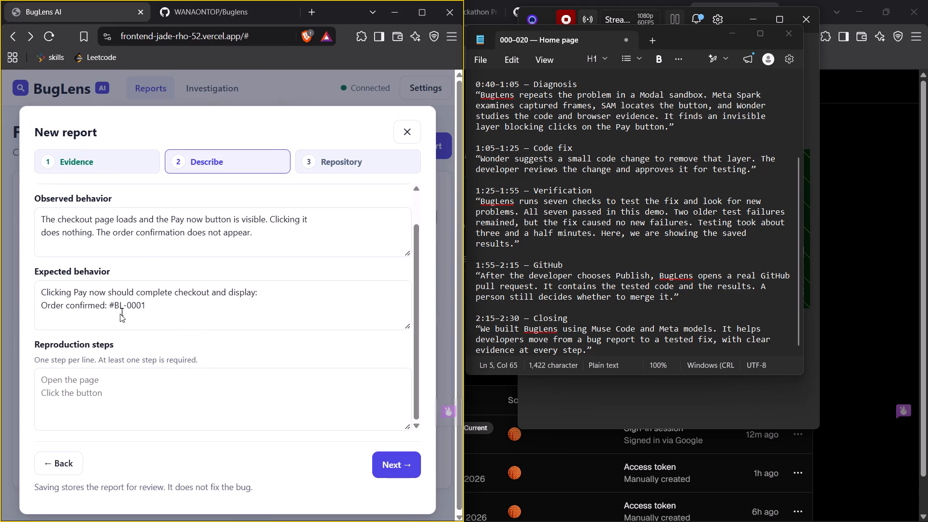
left_click(103, 387)
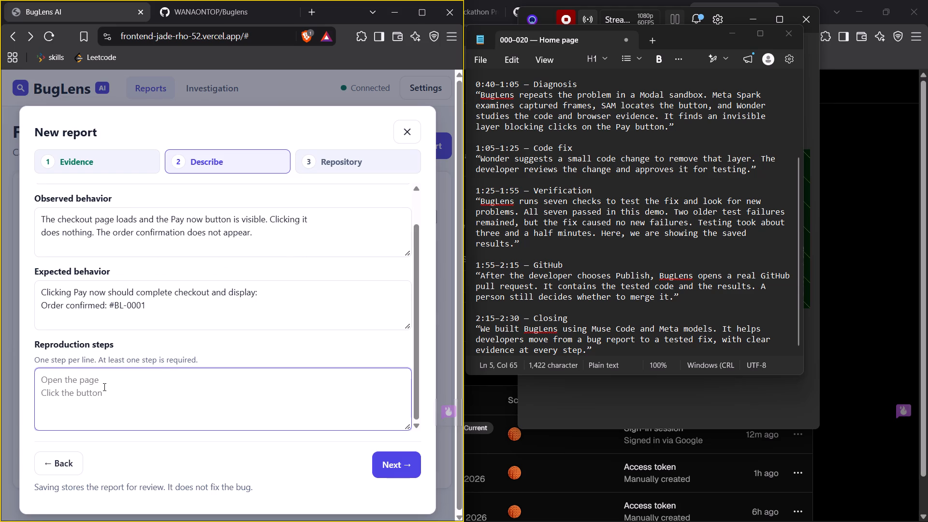
key("super+v")
scroll(151, 289, "down", 3)
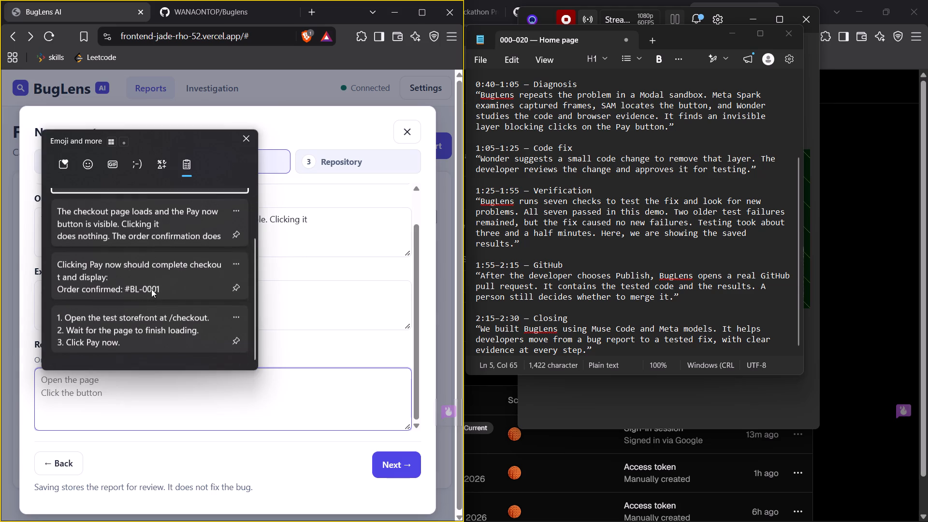
left_click(139, 338)
key("ctrl+v")
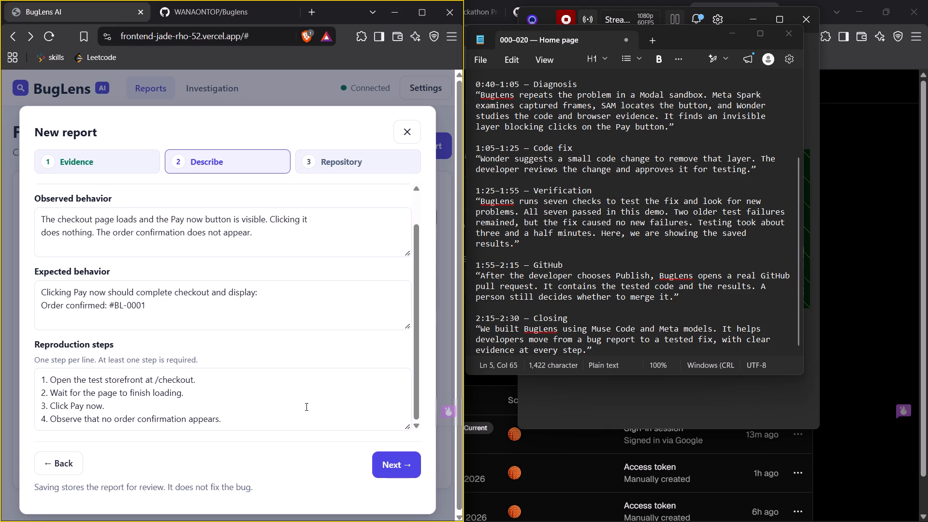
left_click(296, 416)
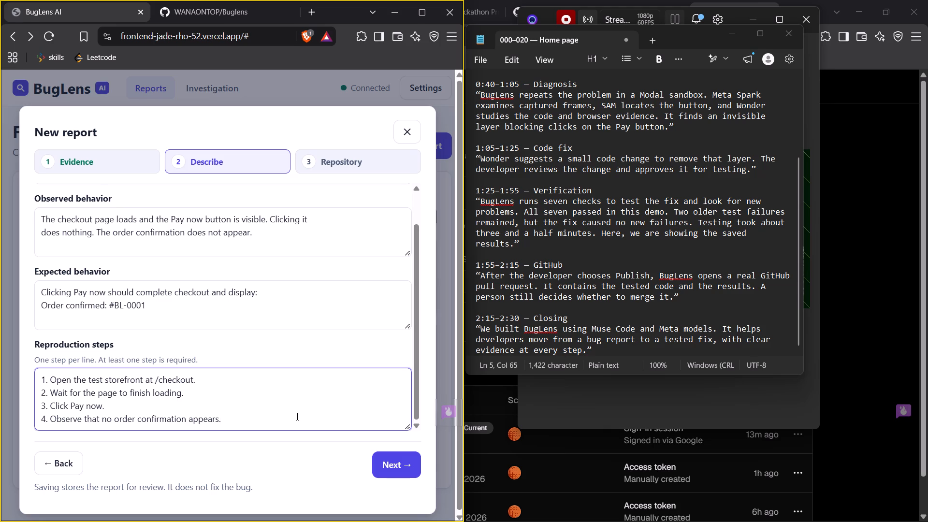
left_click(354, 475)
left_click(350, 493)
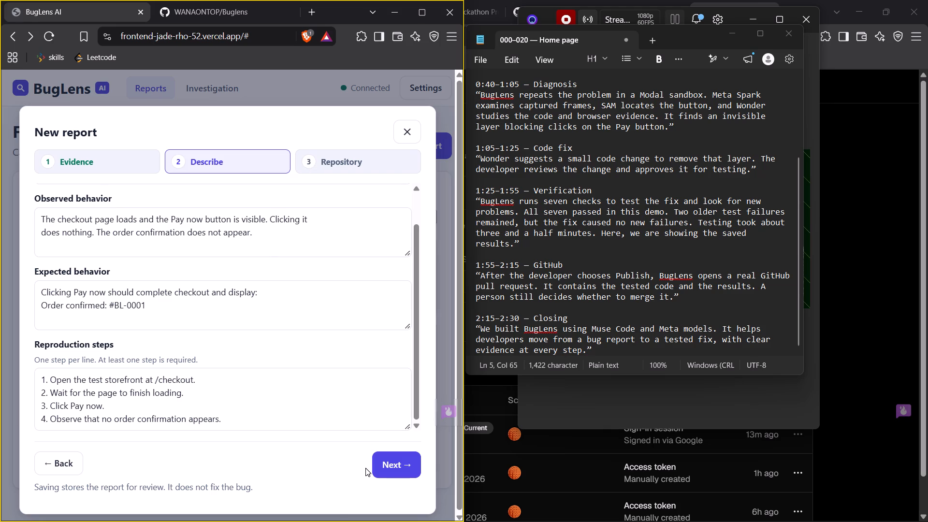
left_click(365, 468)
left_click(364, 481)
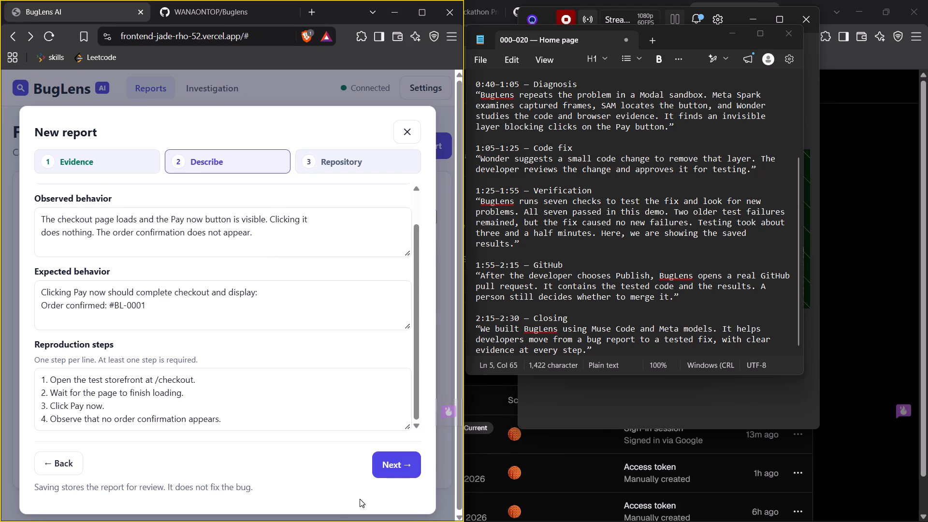
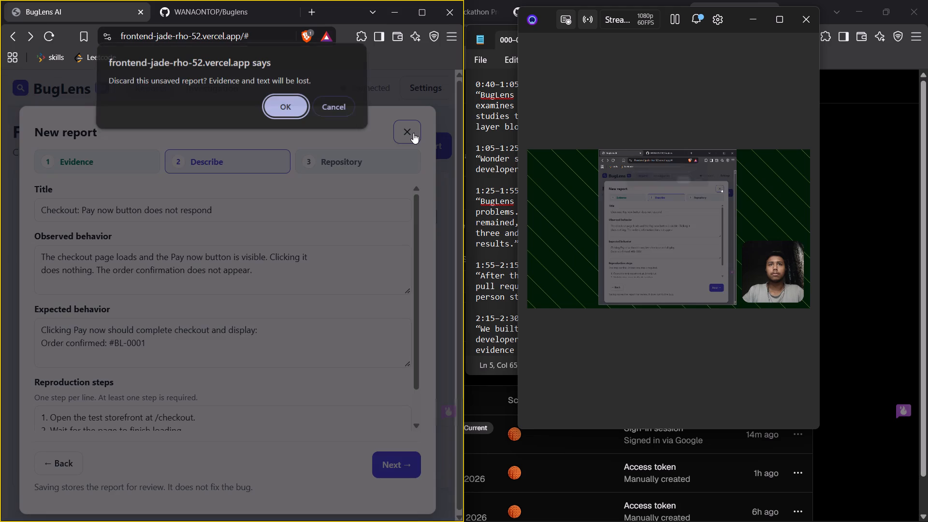
Discard the unsaved bug report along with its evidence and text, returning to the reports list.
left_click(296, 114)
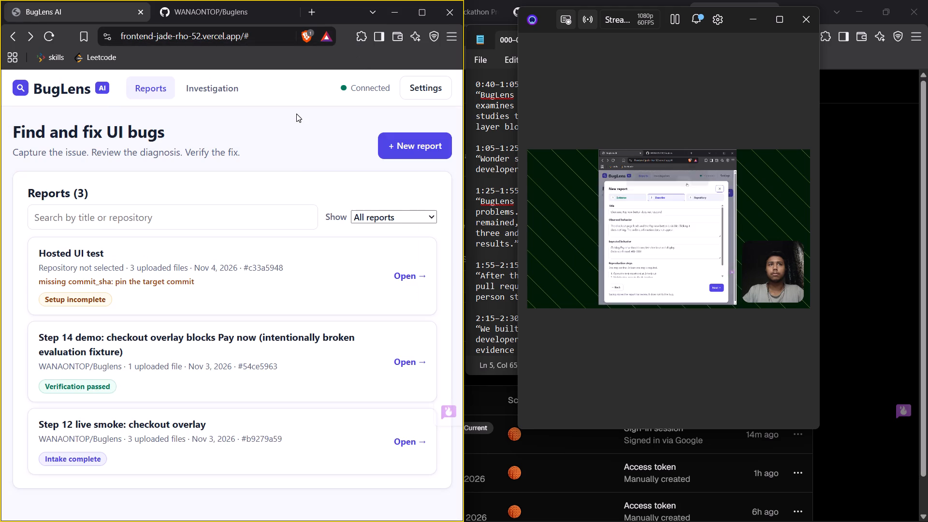
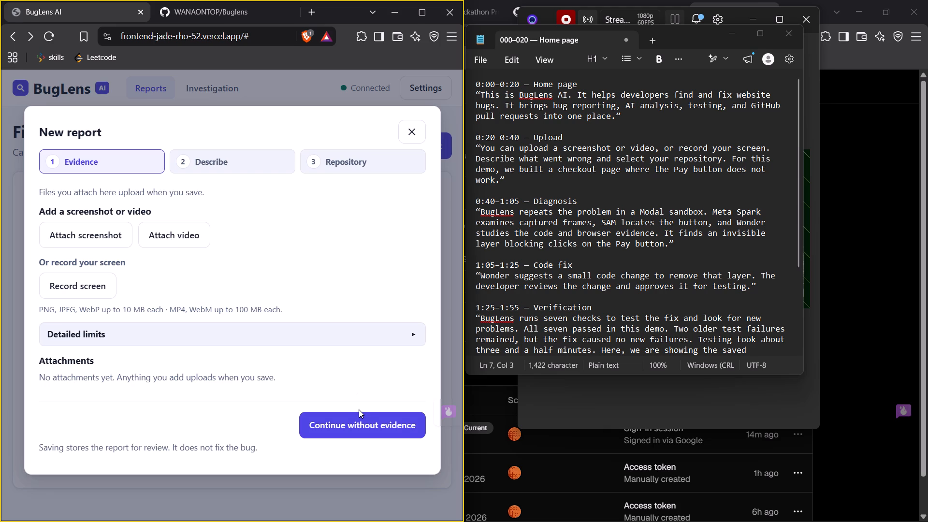
Advance the new bug report to the Describe stage without attaching evidence, and consult the later sections of the narration script.
left_click(352, 431)
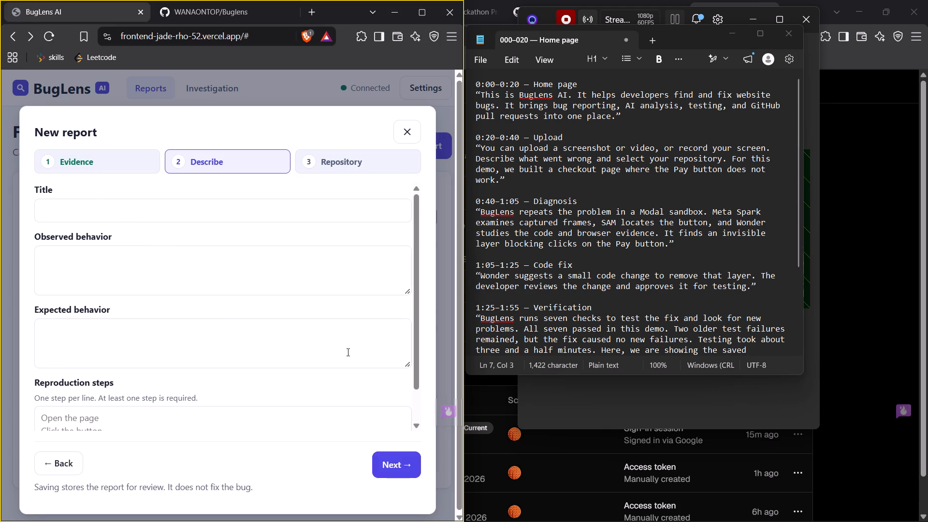
scroll(636, 278, "down", 1)
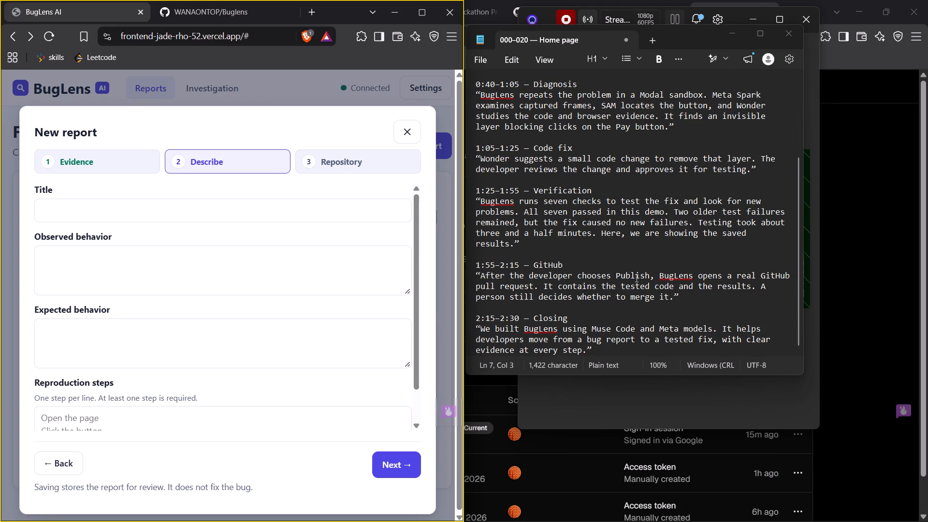
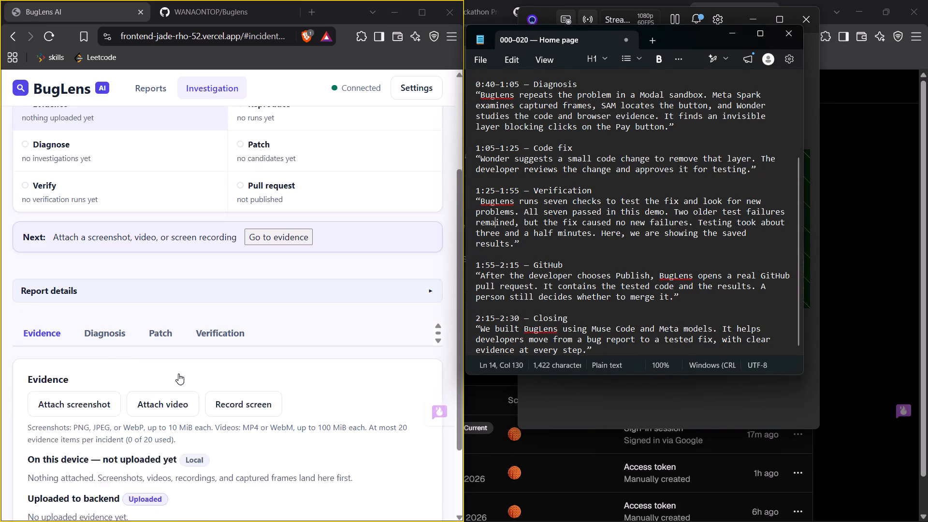
Review the Diagnosis and Evidence sections and the stage overview of the new checkout report, and return to the reports list.
left_click(103, 282)
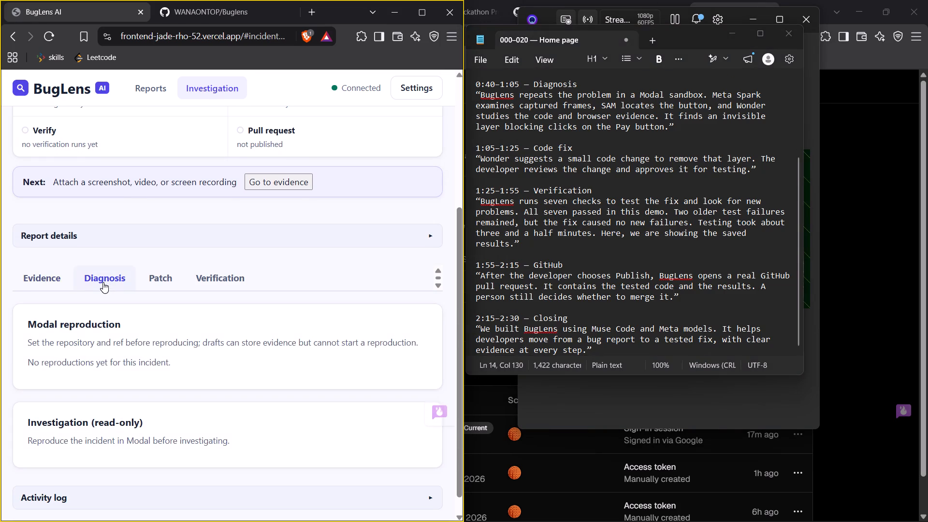
scroll(103, 282, "down", 1)
left_click(69, 282)
scroll(69, 282, "down", 2)
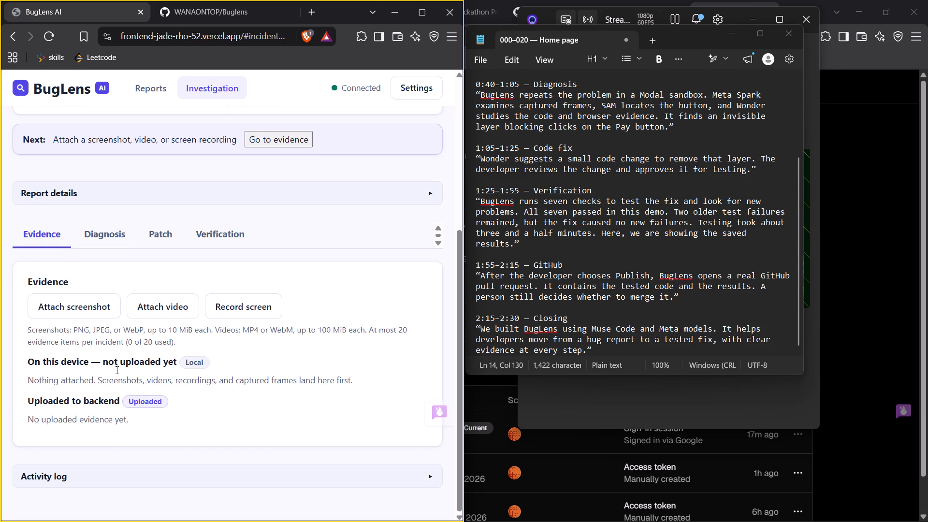
scroll(130, 404, "down", 3)
scroll(130, 404, "up", 2)
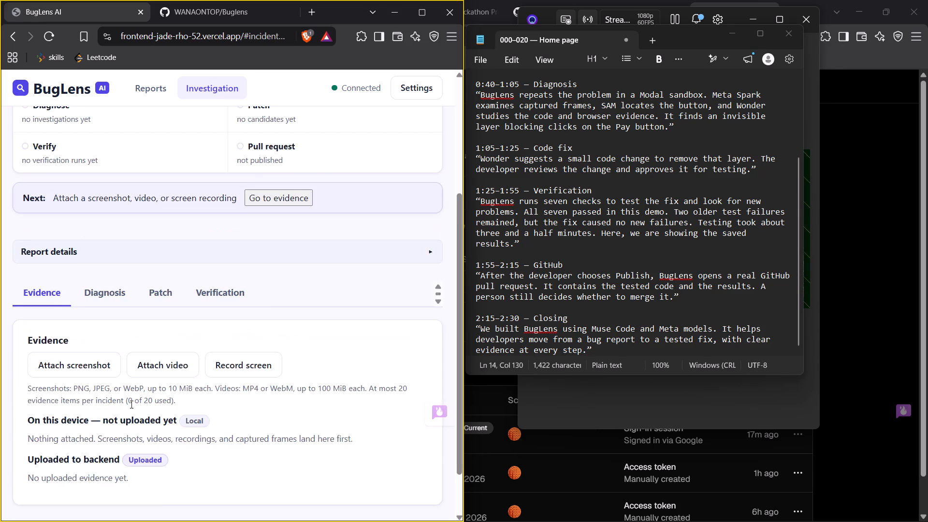
scroll(130, 404, "up", 1)
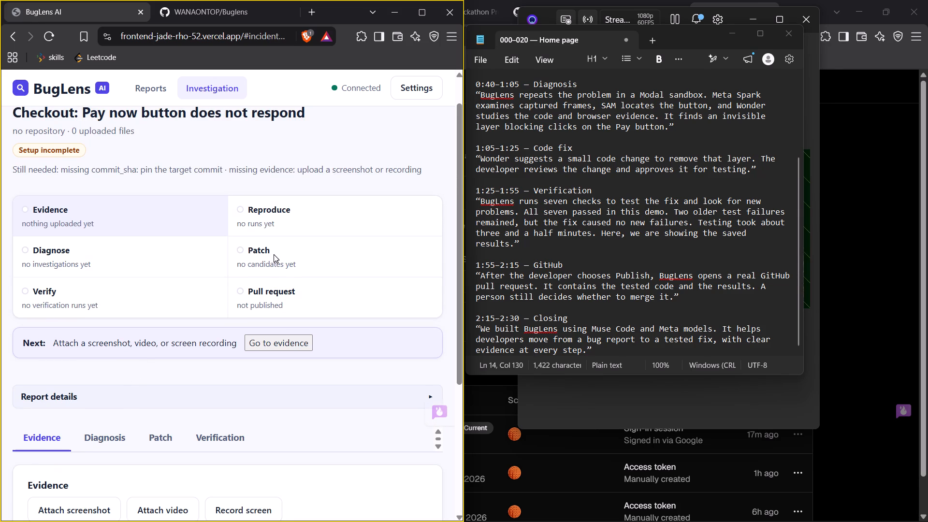
left_click(96, 256)
left_click(281, 203)
scroll(281, 203, "up", 4)
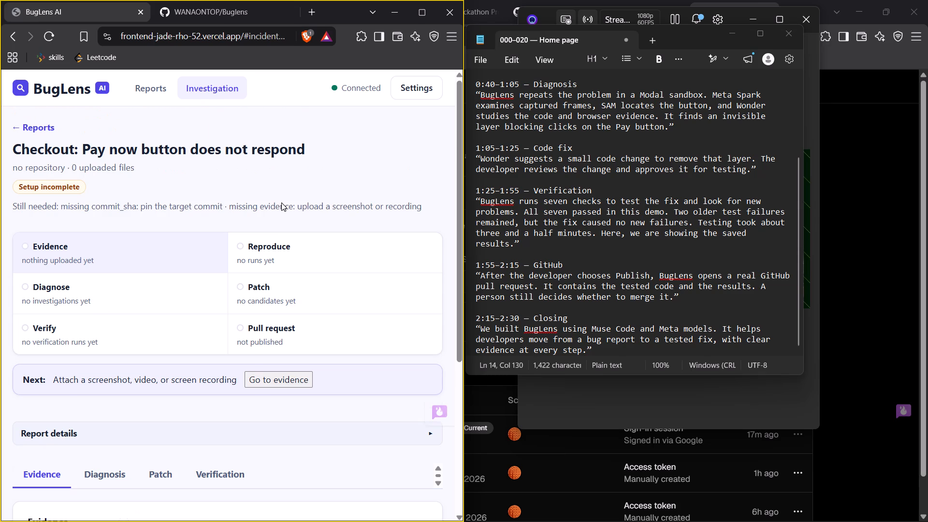
left_click(39, 127)
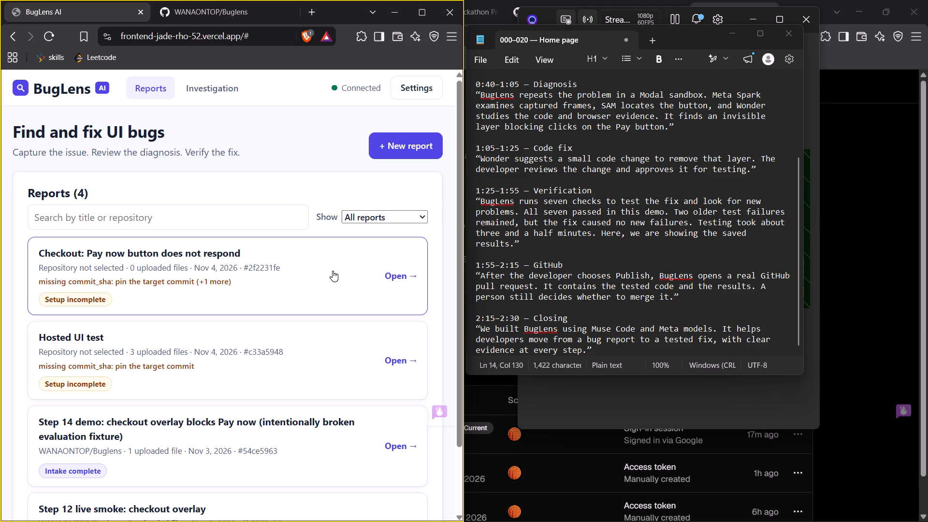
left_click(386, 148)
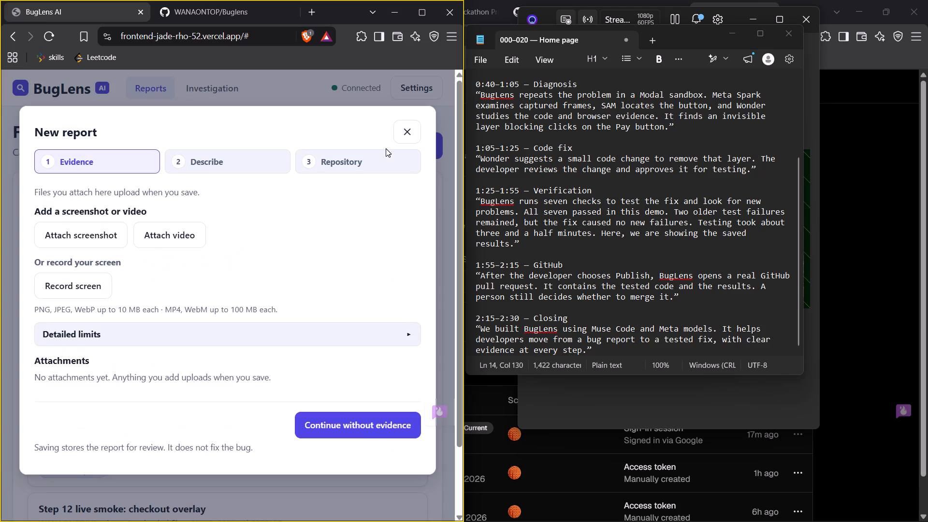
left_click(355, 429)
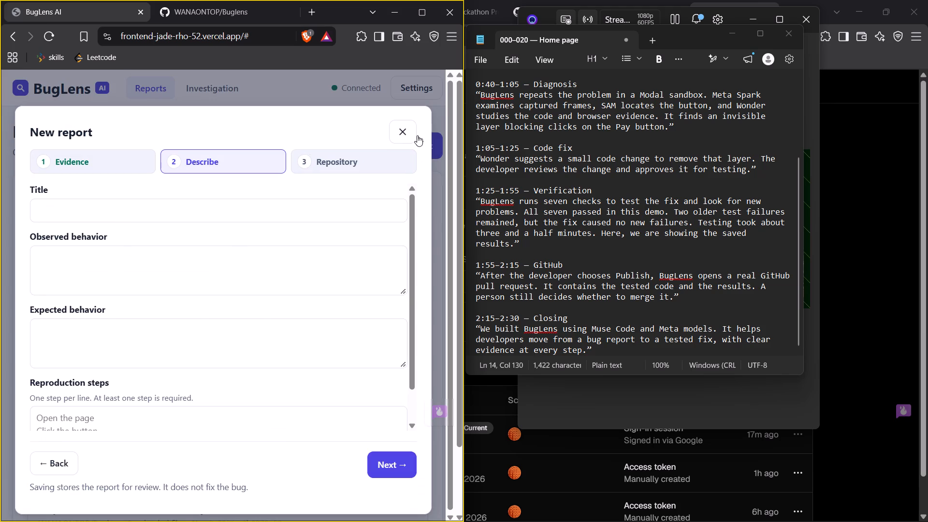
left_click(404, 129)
Reopen the "Checkout: Pay now button does not respond" report, look over its stage overview, and return to the reports list.
left_click(351, 268)
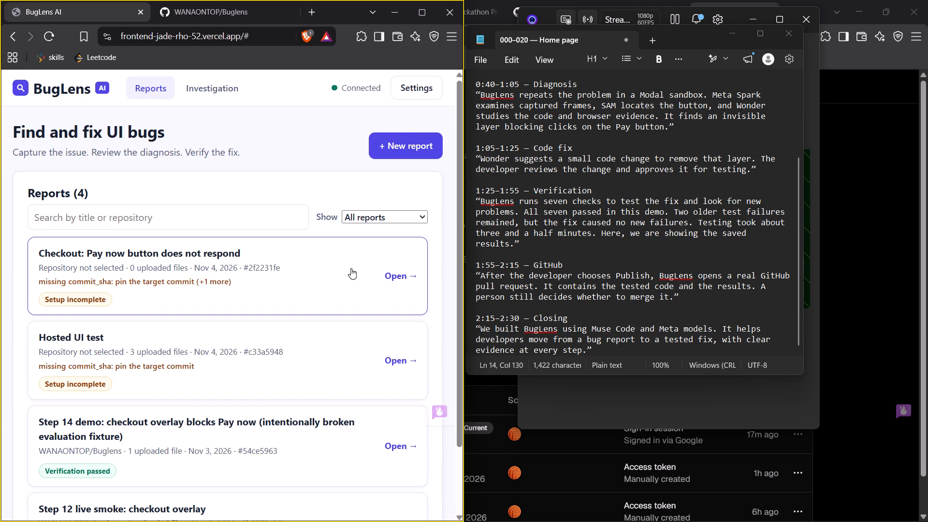
scroll(219, 321, "down", 1)
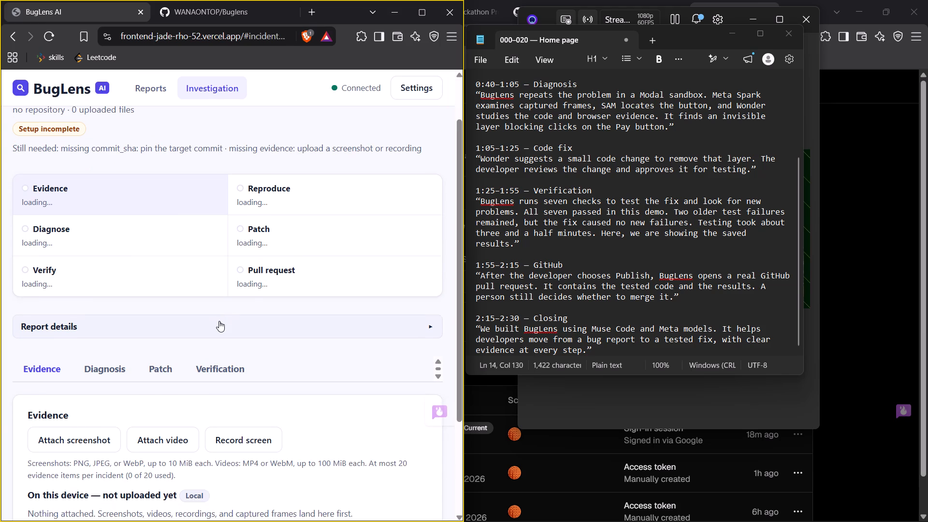
scroll(219, 321, "down", 1)
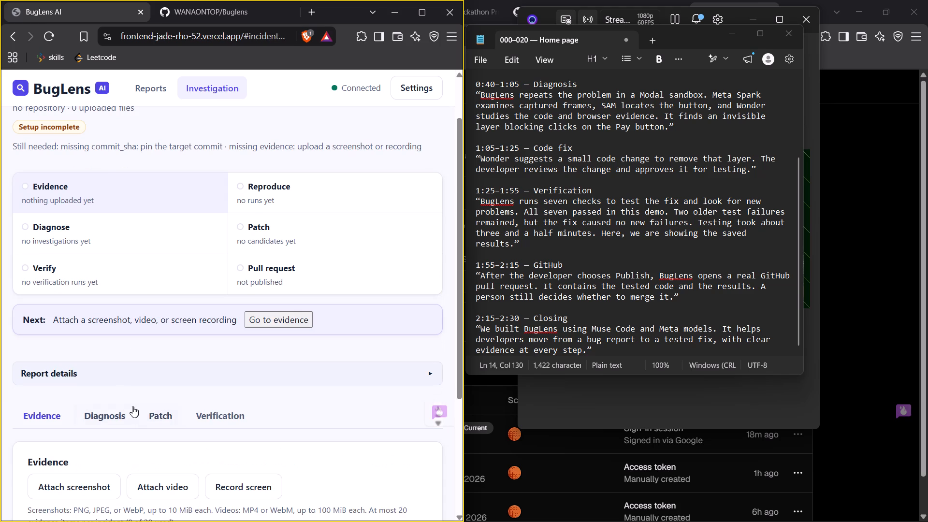
scroll(65, 123, "up", 2)
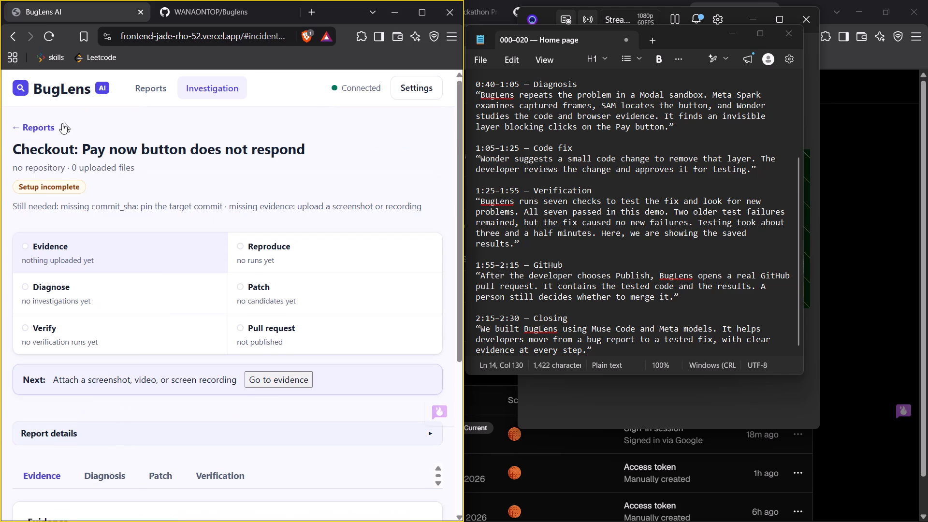
left_click(23, 123)
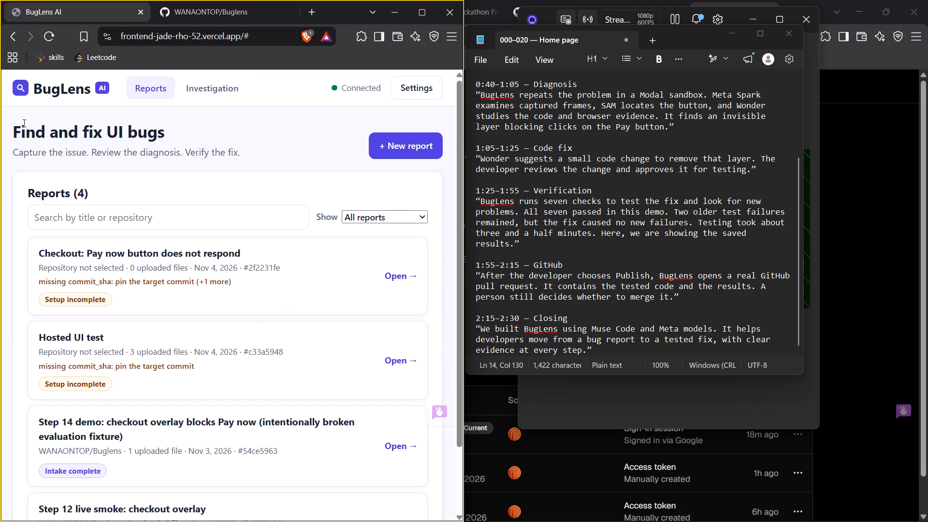
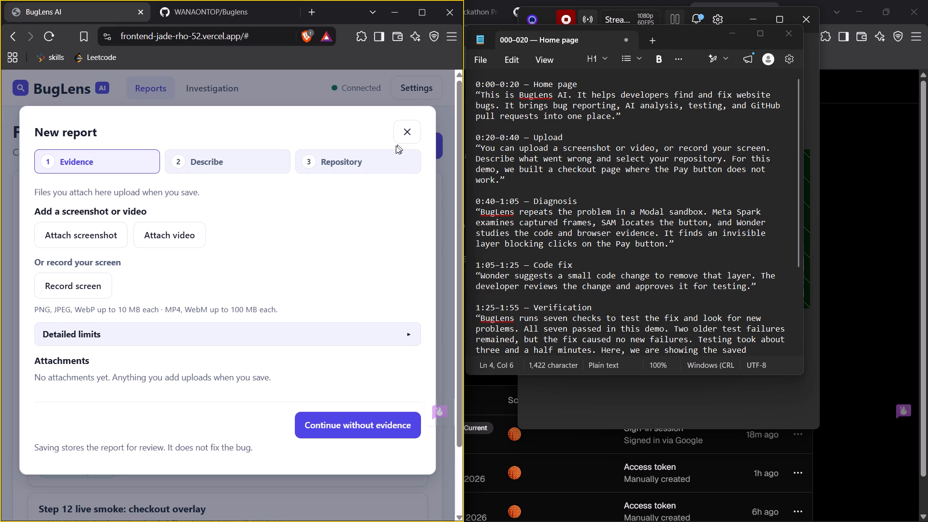
Demonstrate the new report form by continuing without evidence, try to advance past the blank Describe stage, and close the form unsaved.
left_click(368, 423)
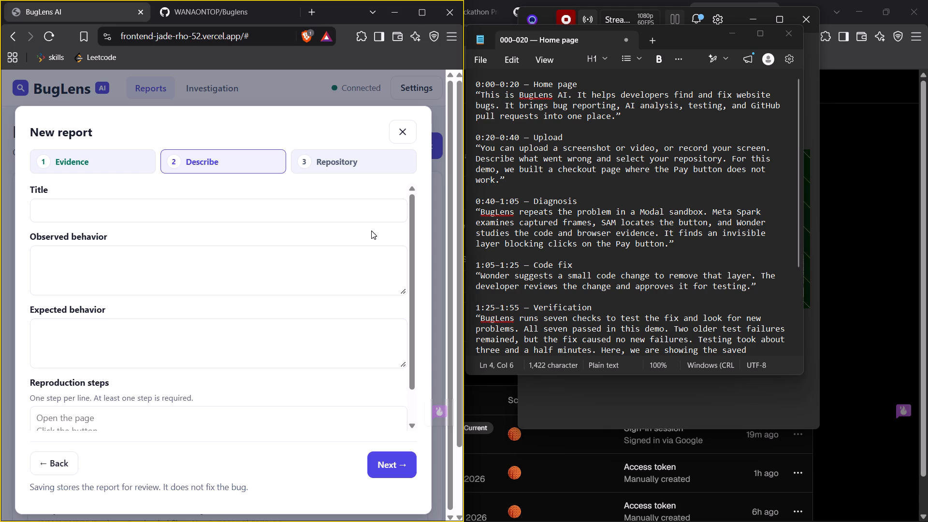
scroll(613, 246, "down", 2)
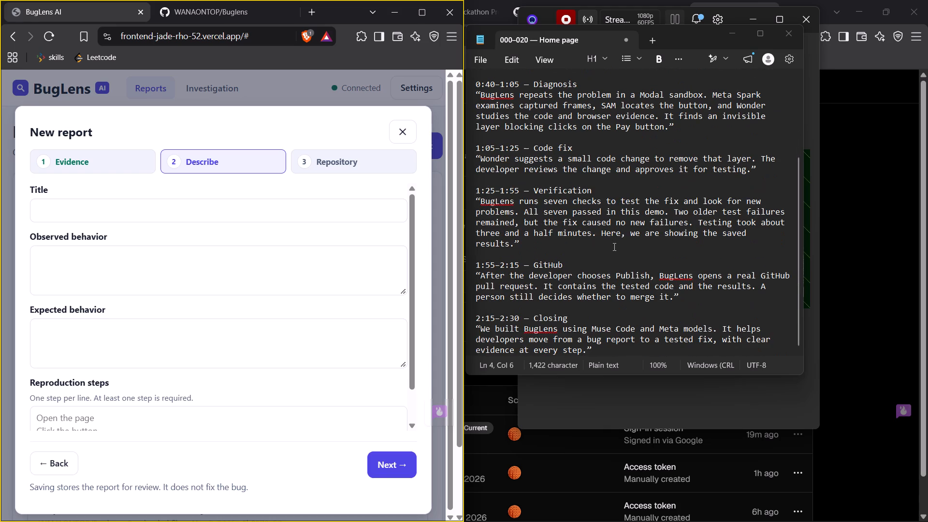
scroll(613, 246, "down", 2)
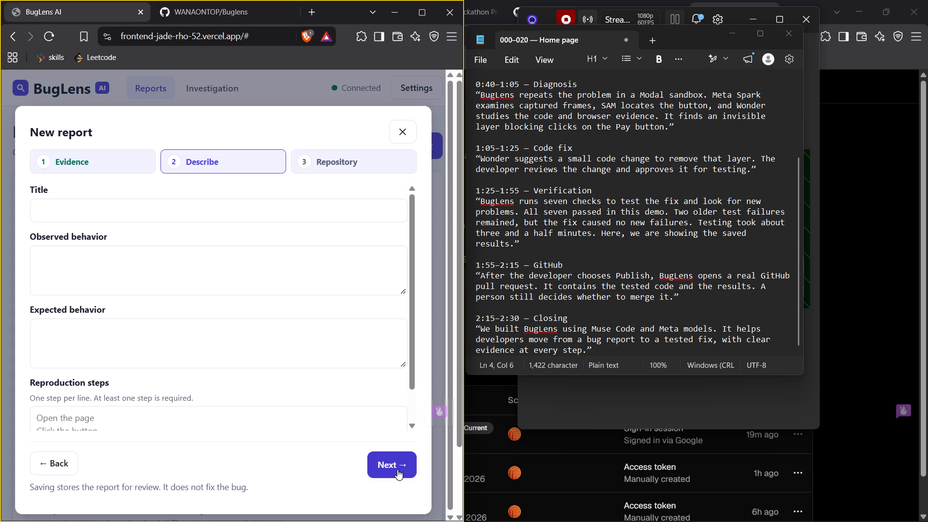
left_click(384, 468)
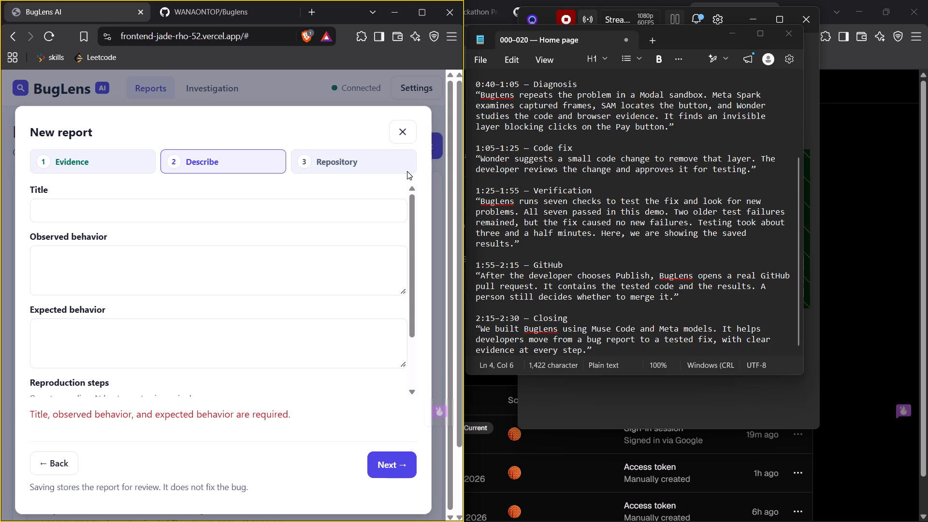
left_click(410, 129)
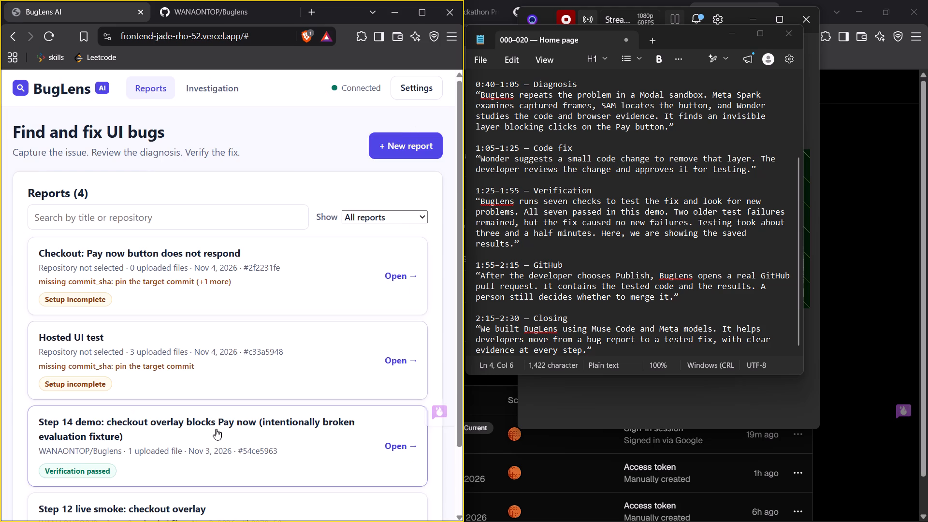
Open the "Checkout: Pay now button does not respond" report and show its stage overview and Evidence section.
left_click(250, 268)
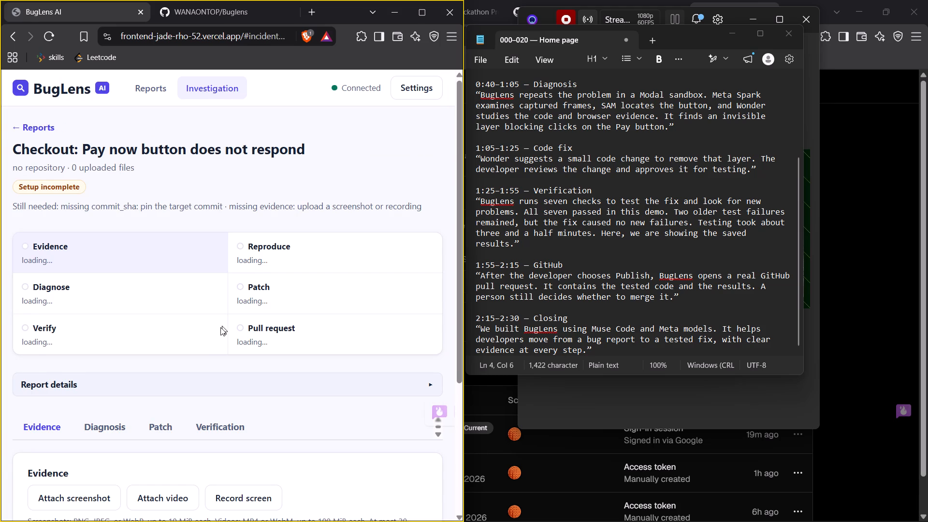
scroll(203, 346, "down", 2)
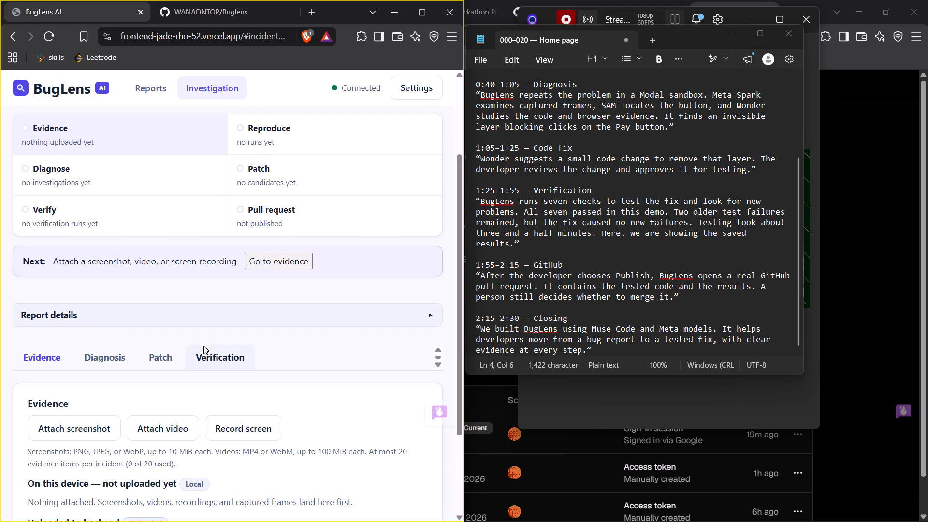
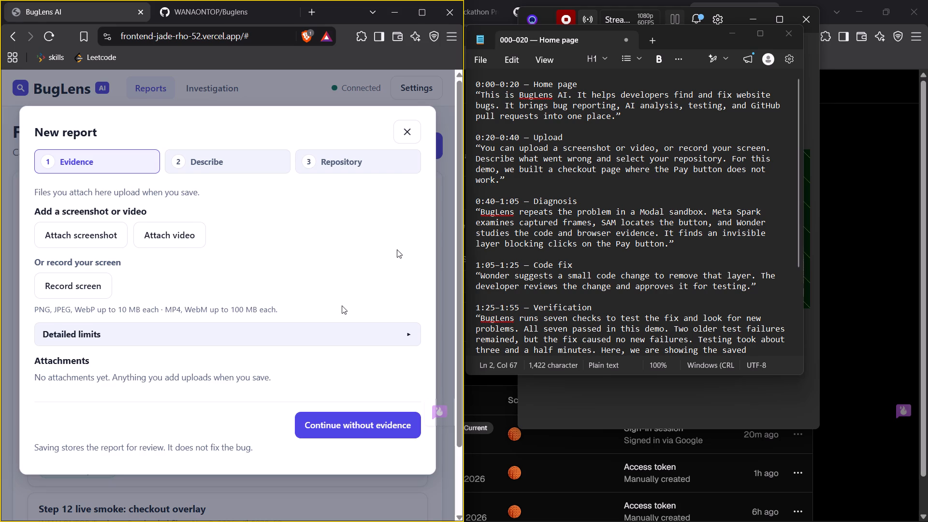
Continue the new report without evidence, show the Describe stage down to Reproduction steps for the narration, and close the form unsaved.
left_click(333, 425)
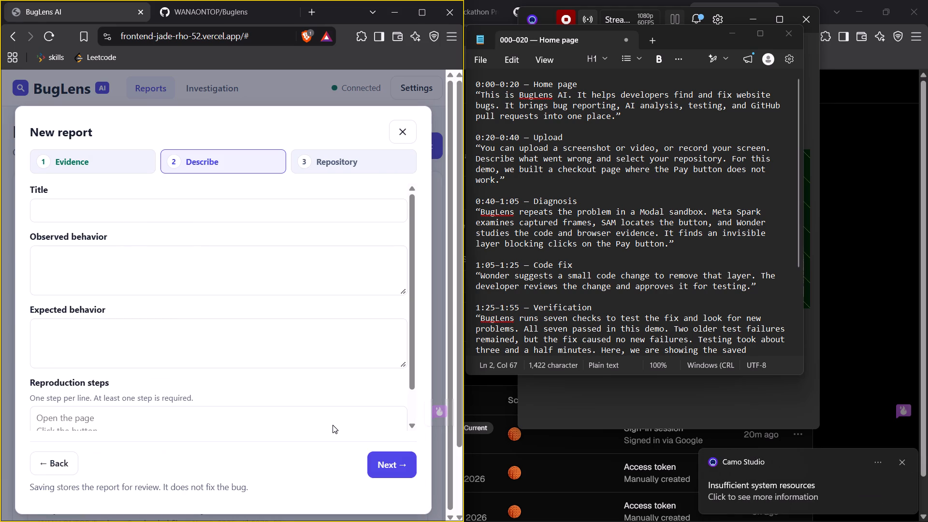
scroll(507, 262, "down", 1)
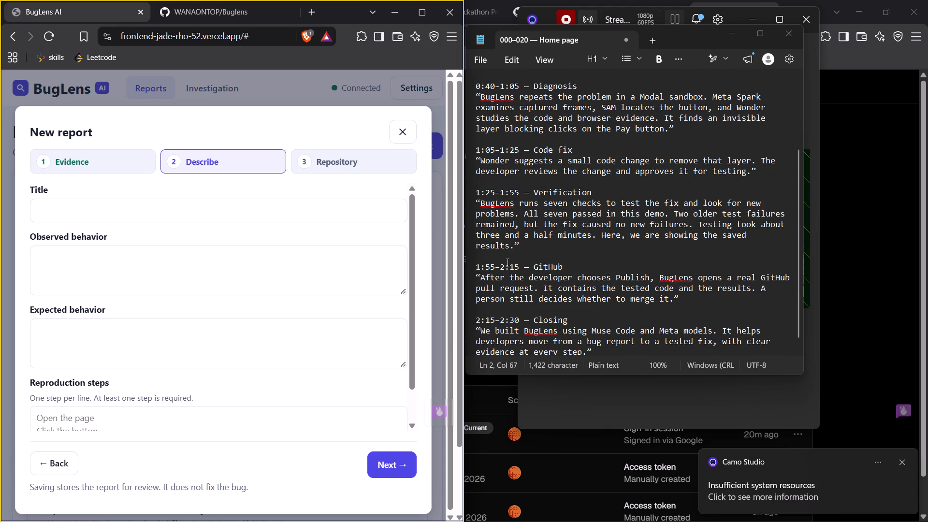
scroll(507, 262, "down", 1)
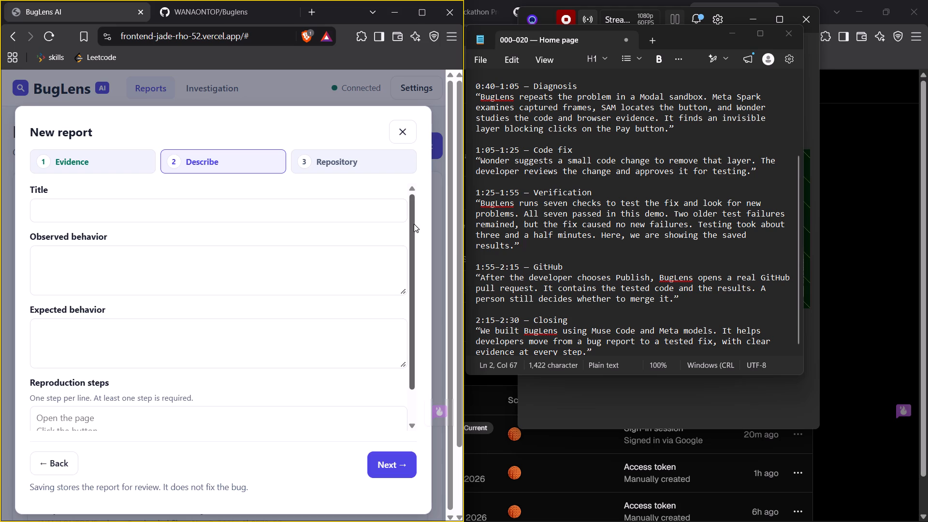
scroll(354, 279, "down", 3)
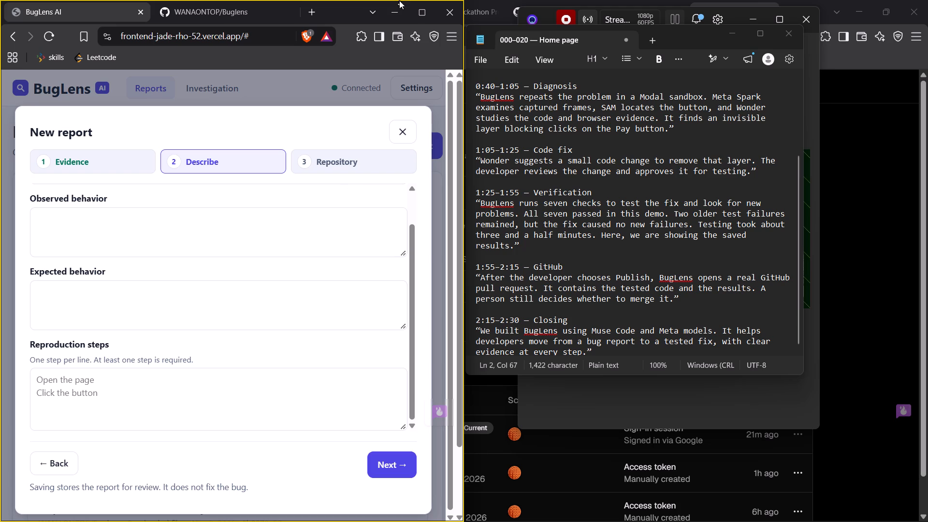
left_click(401, 128)
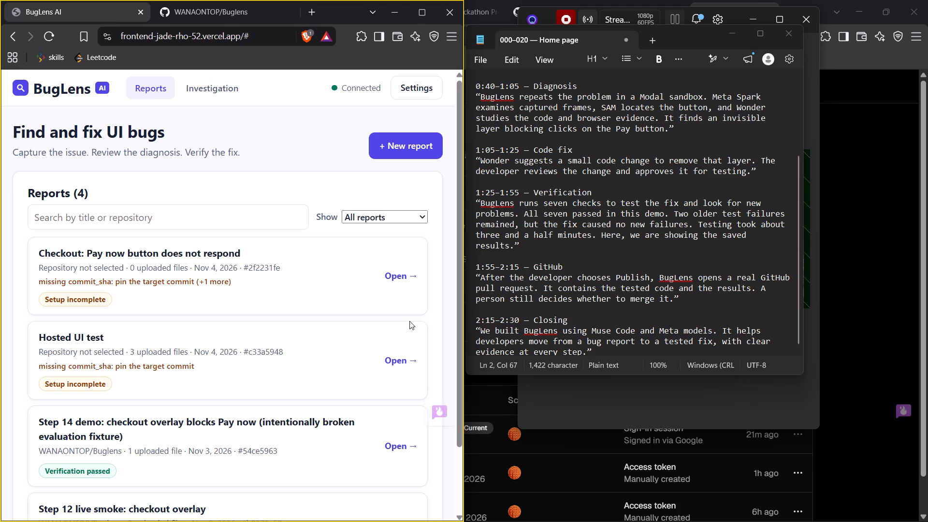
Show the WANAONTOP/Buglens GitHub repository page briefly and return to the BugLens reports list.
scroll(554, 315, "down", 2)
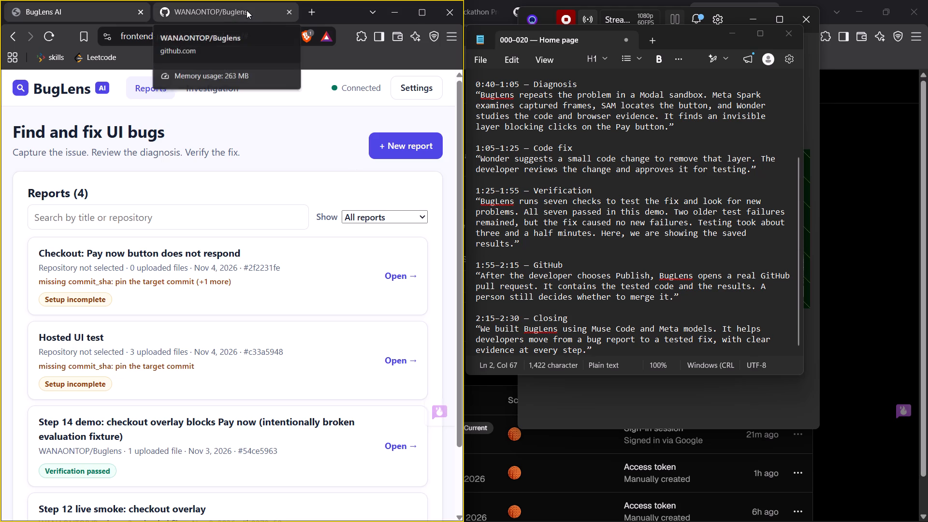
left_click(246, 10)
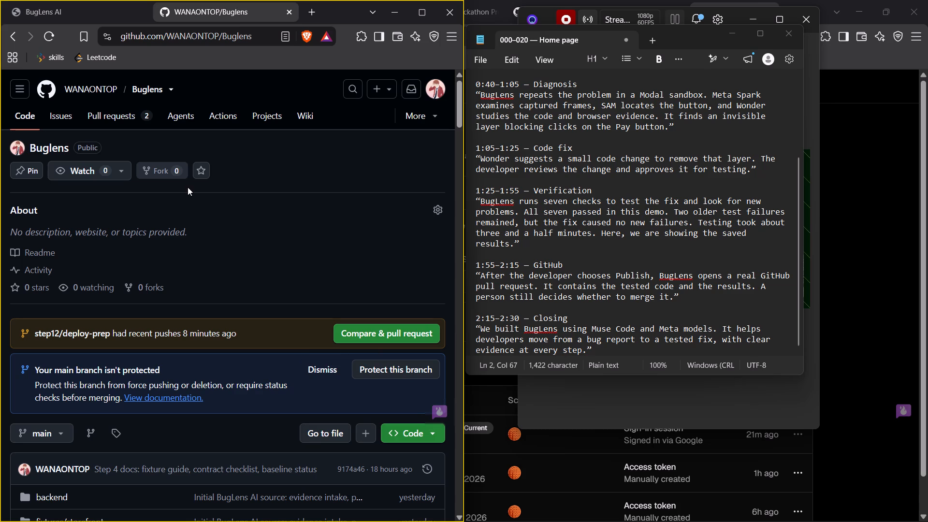
left_click(101, 8)
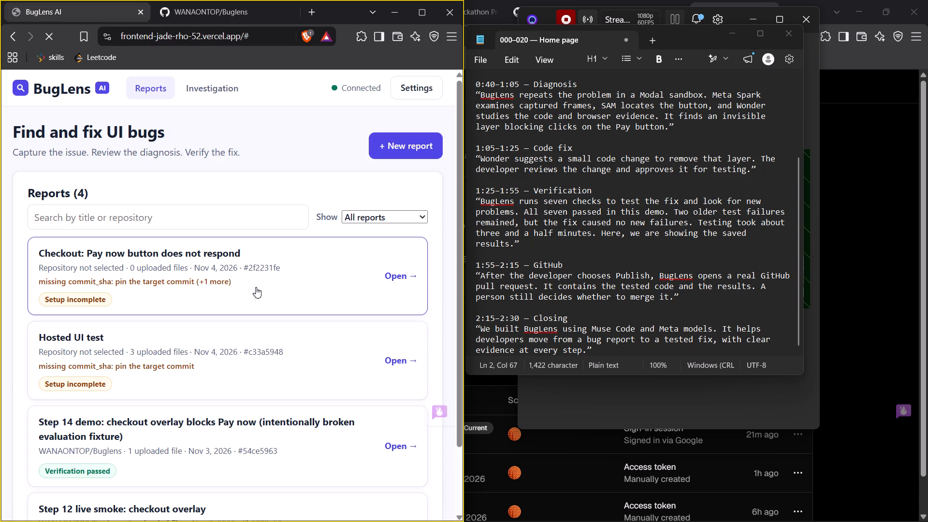
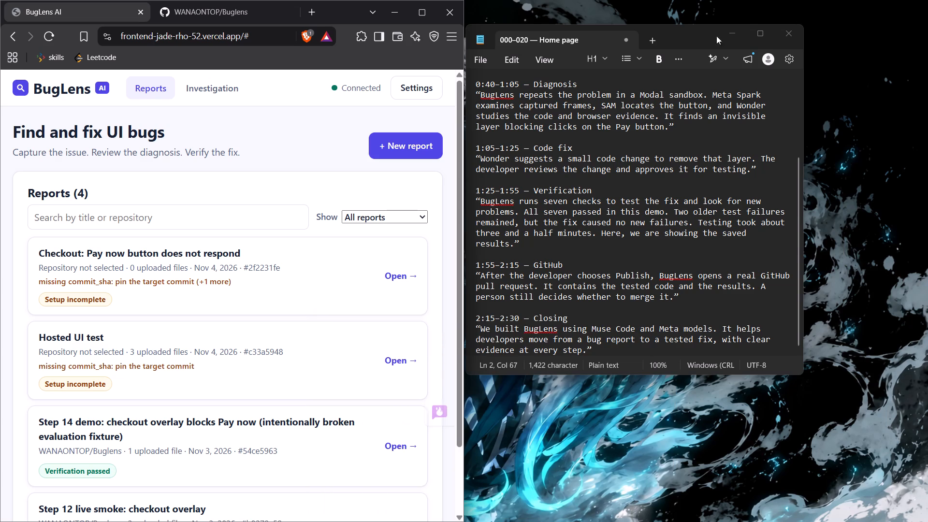
left_click(729, 38)
left_click(398, 13)
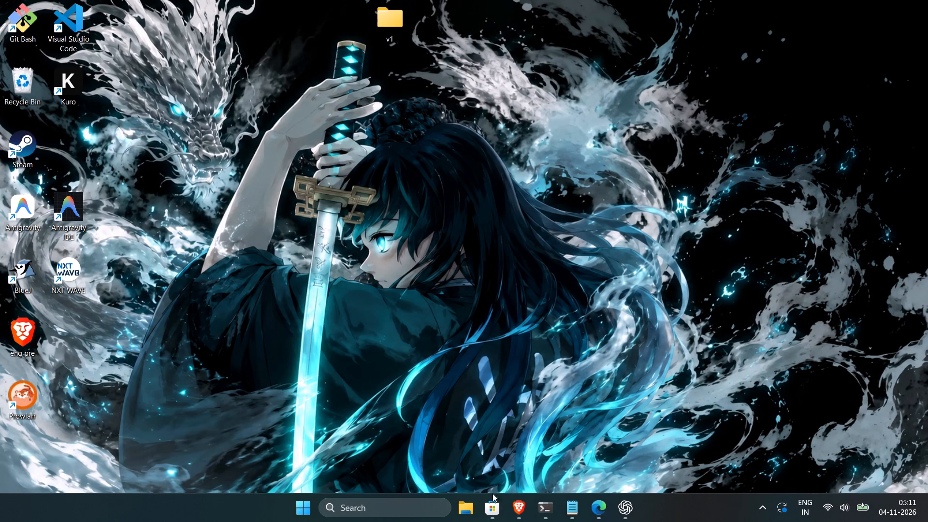
left_click(466, 511)
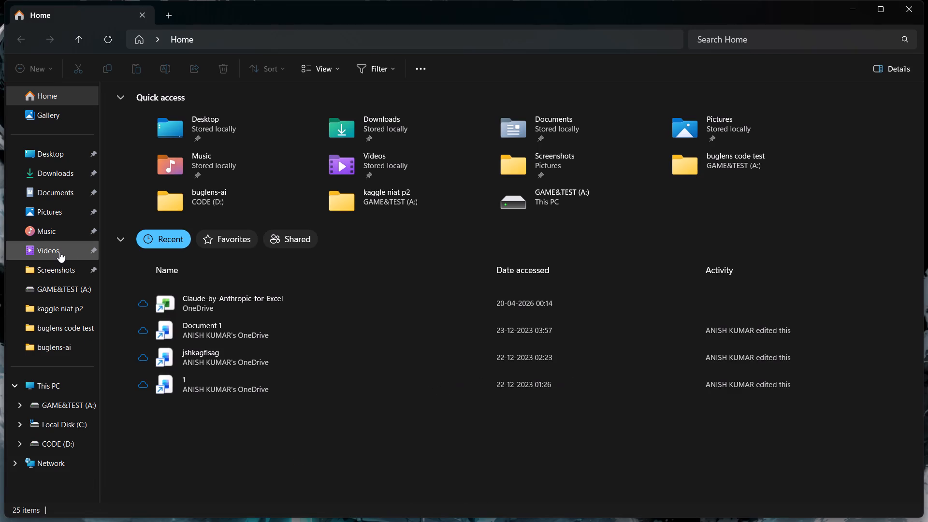
left_click(59, 250)
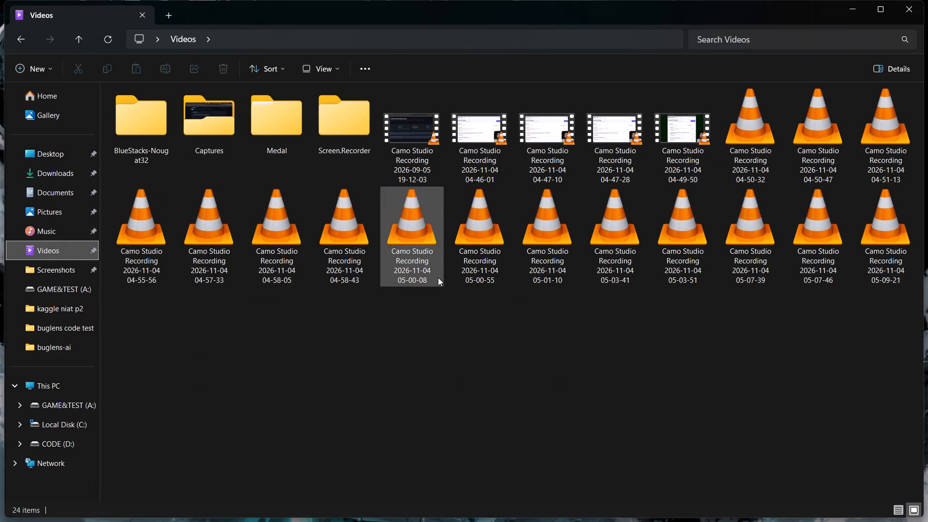
left_click(902, 249)
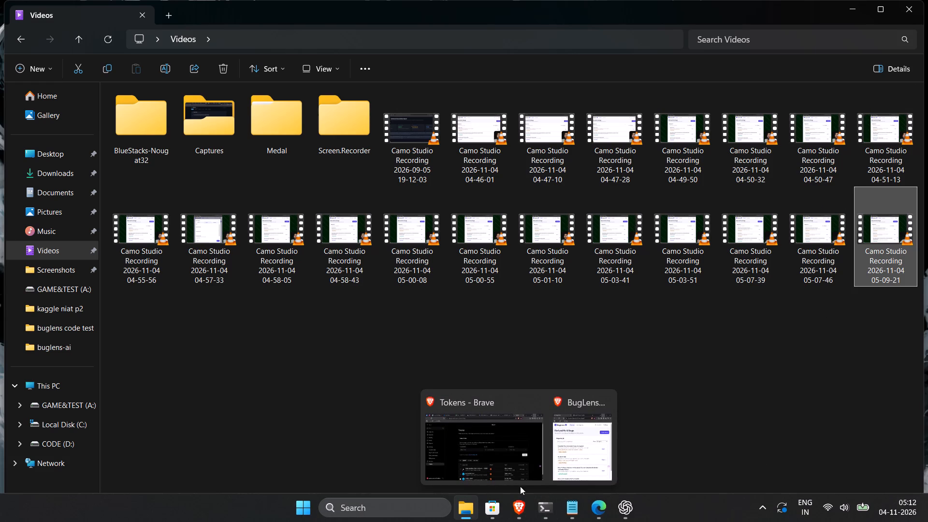
Switch to the Brave window with the Vercel Tokens page and open Google Drive in a new tab.
left_click(518, 469)
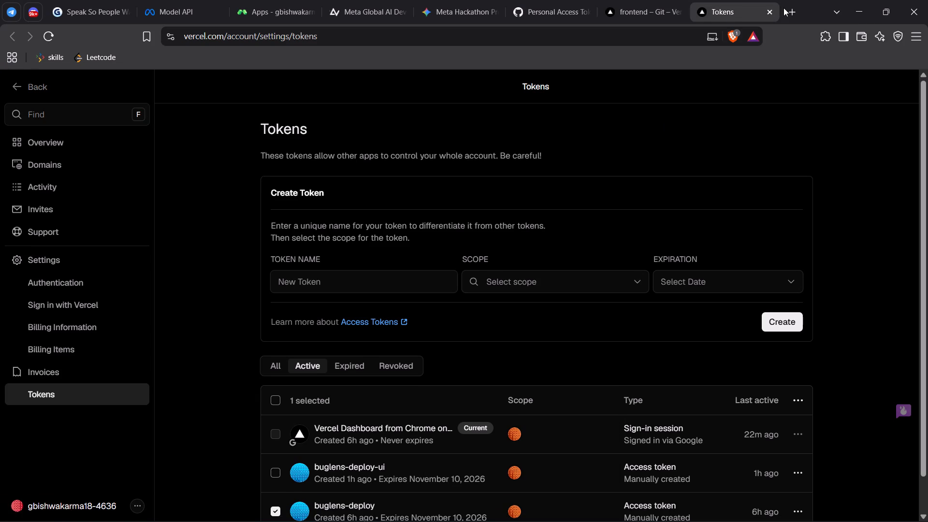
left_click(788, 10)
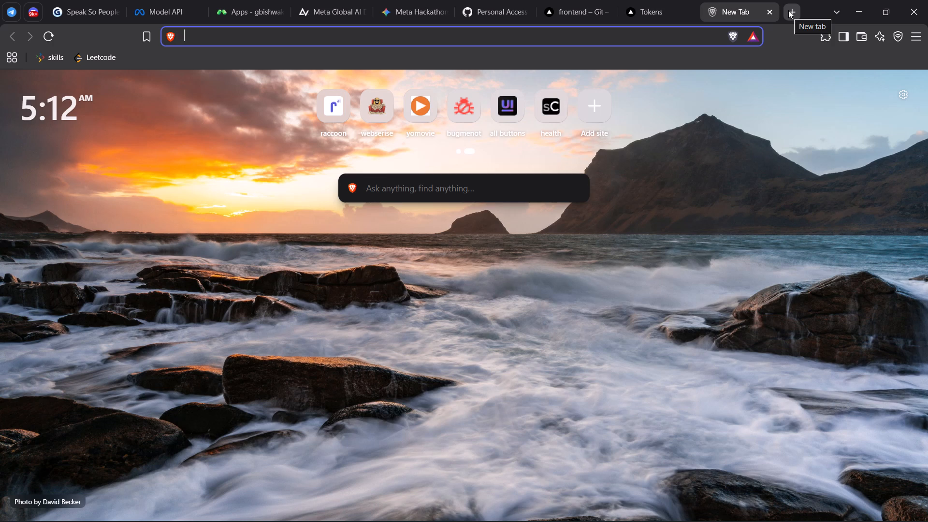
type("drive")
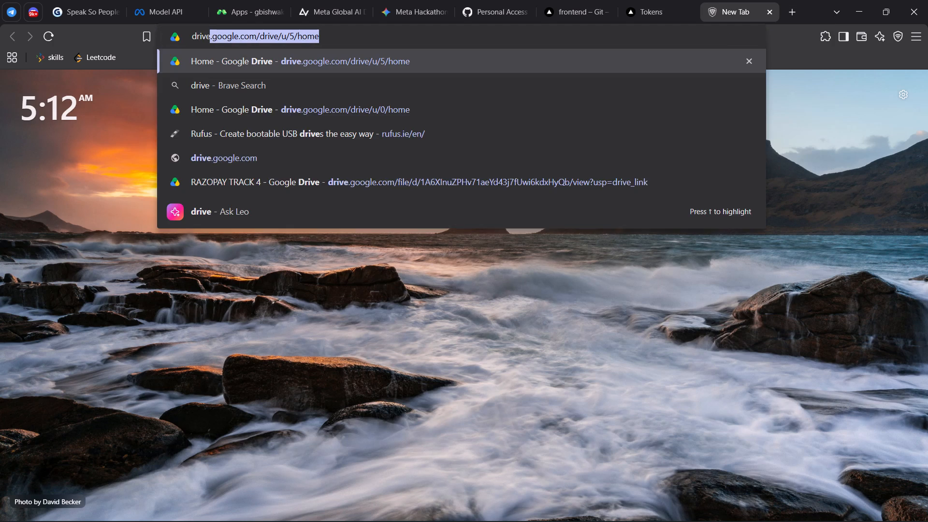
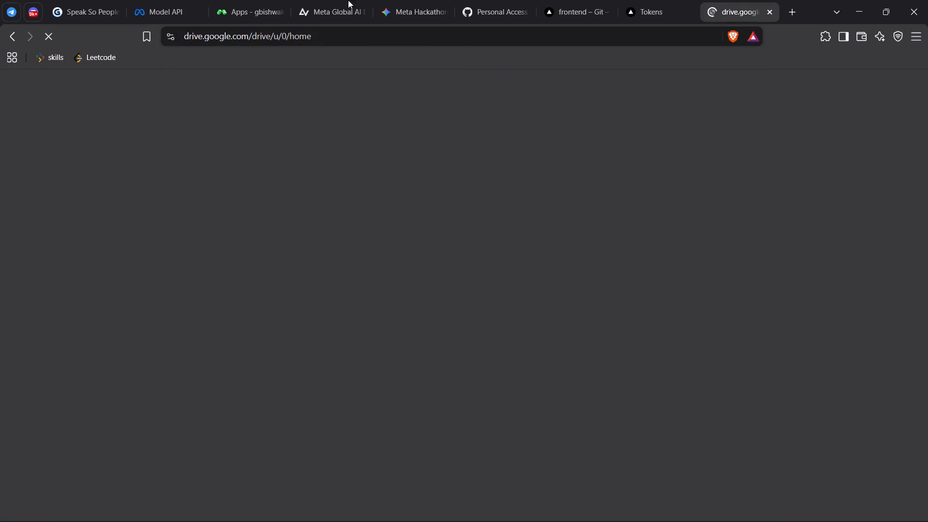
Open the Submit Project form on the Meta hackathon's Cerebral Valley event page.
left_click(302, 0)
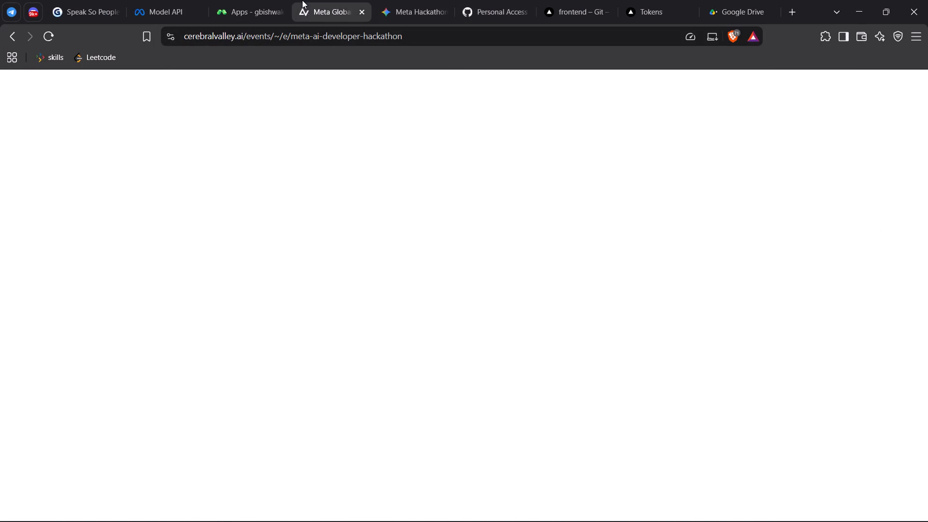
left_click(442, 493)
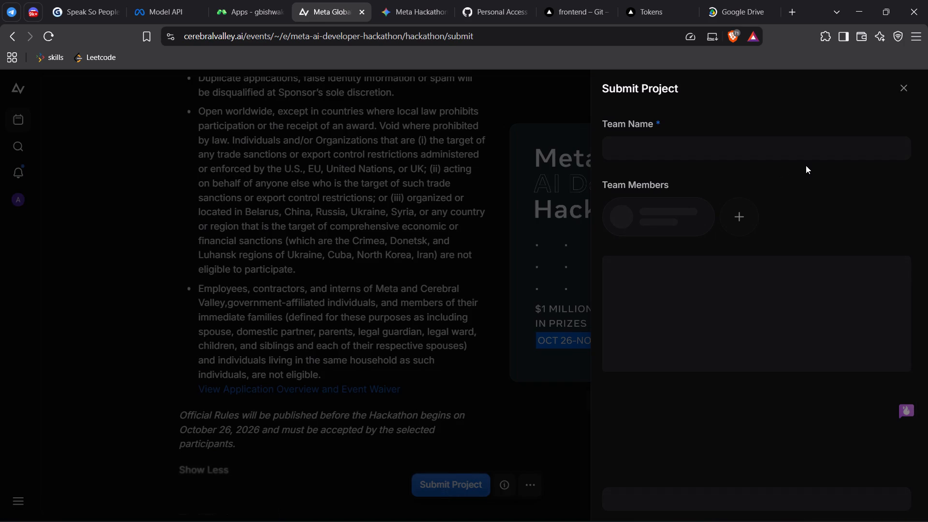
left_click(727, 0)
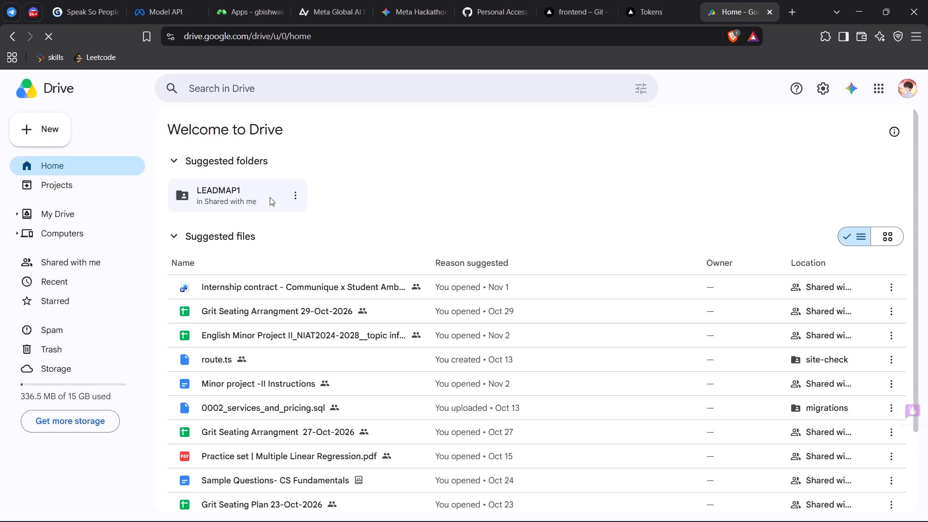
left_click(34, 140)
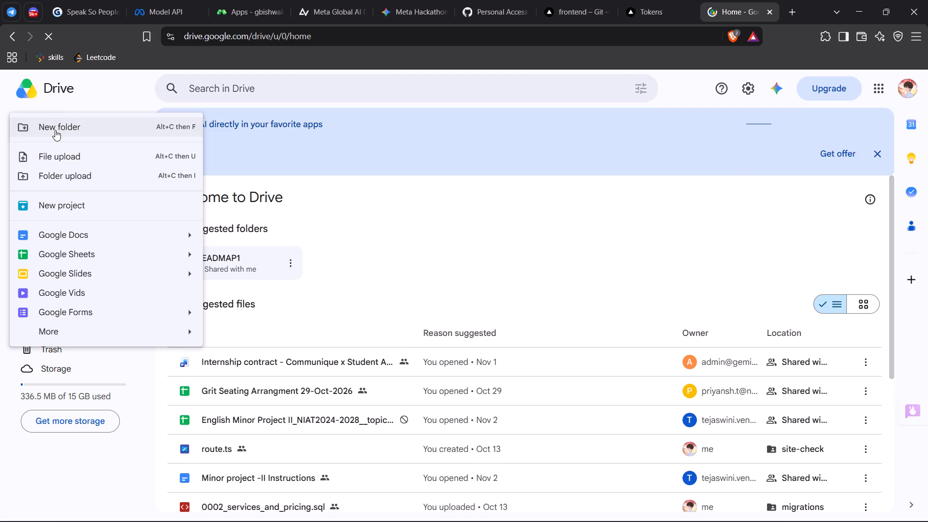
left_click(53, 161)
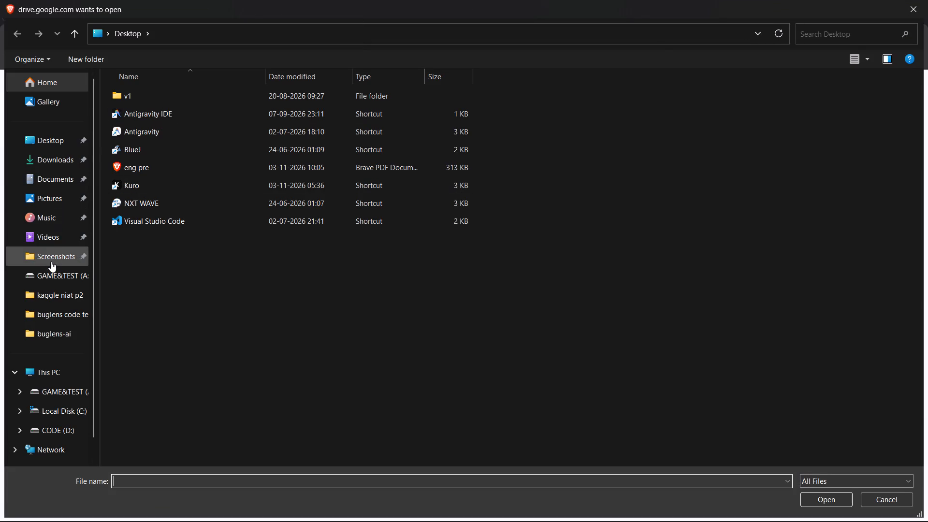
left_click(54, 236)
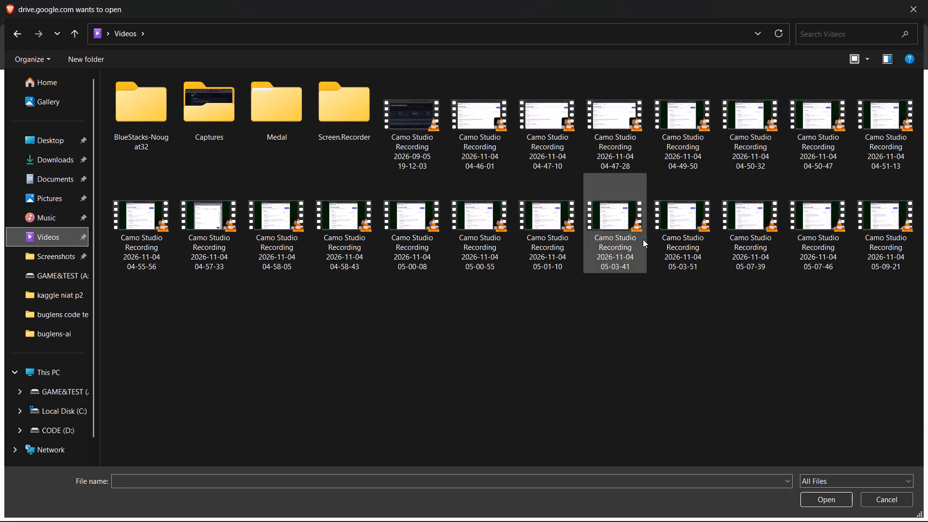
left_click(893, 264)
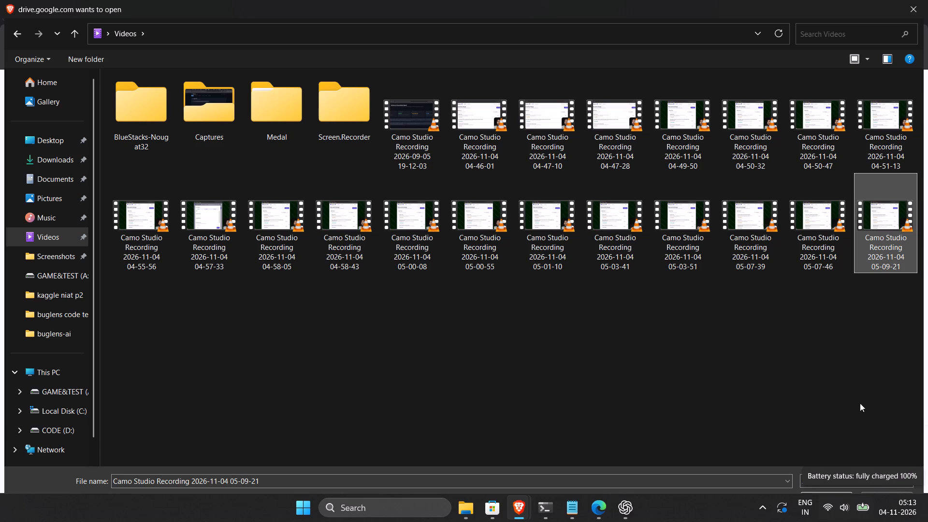
double_click(884, 222)
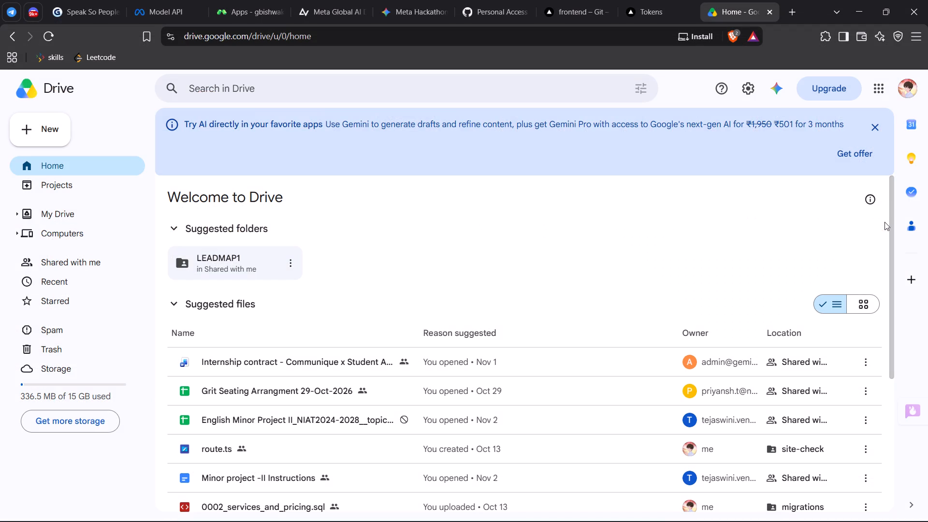
left_click(860, 8)
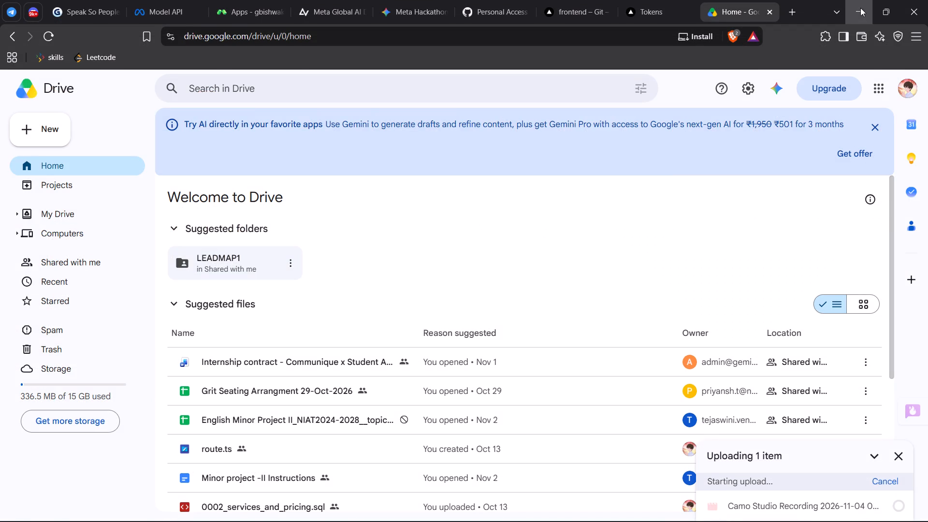
double_click(886, 246)
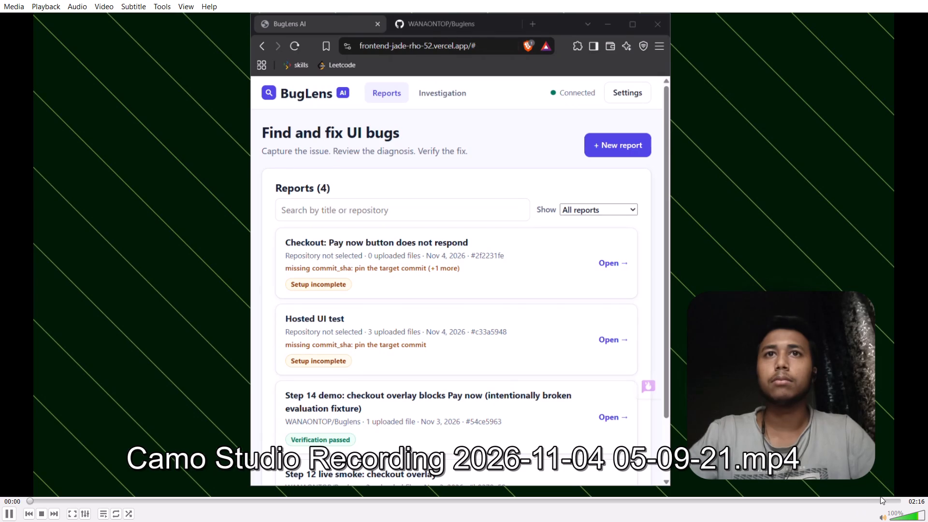
left_click(881, 500)
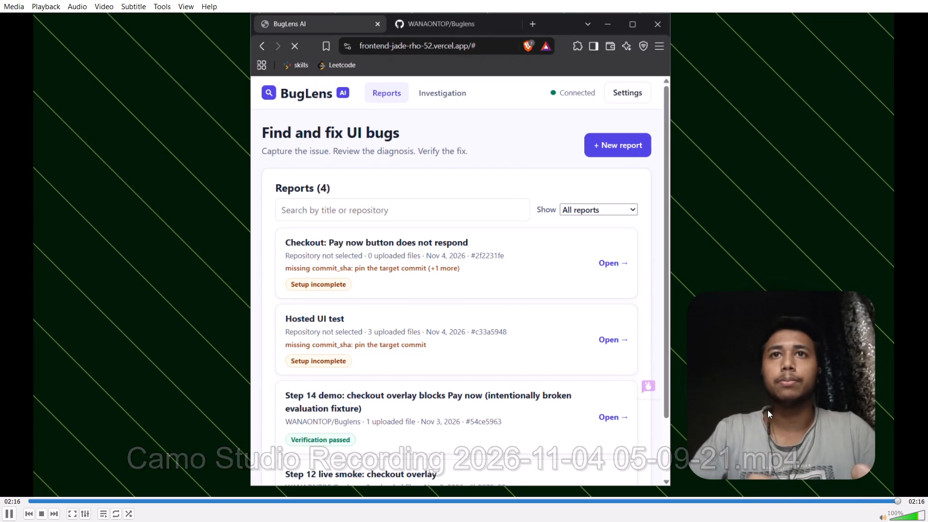
left_click(920, 0)
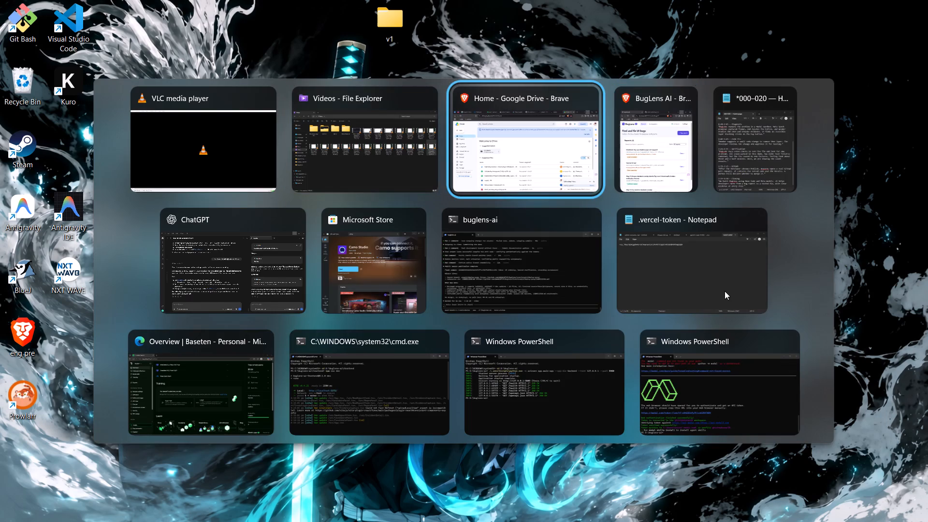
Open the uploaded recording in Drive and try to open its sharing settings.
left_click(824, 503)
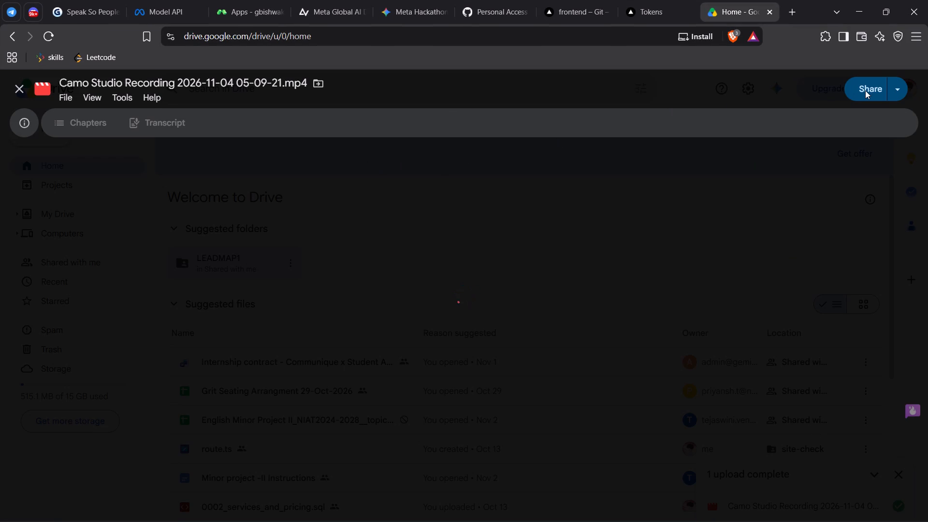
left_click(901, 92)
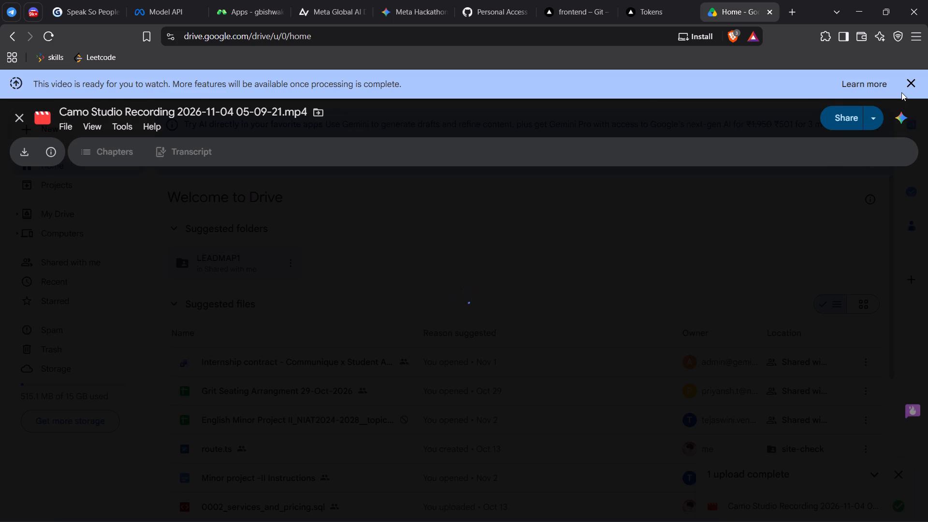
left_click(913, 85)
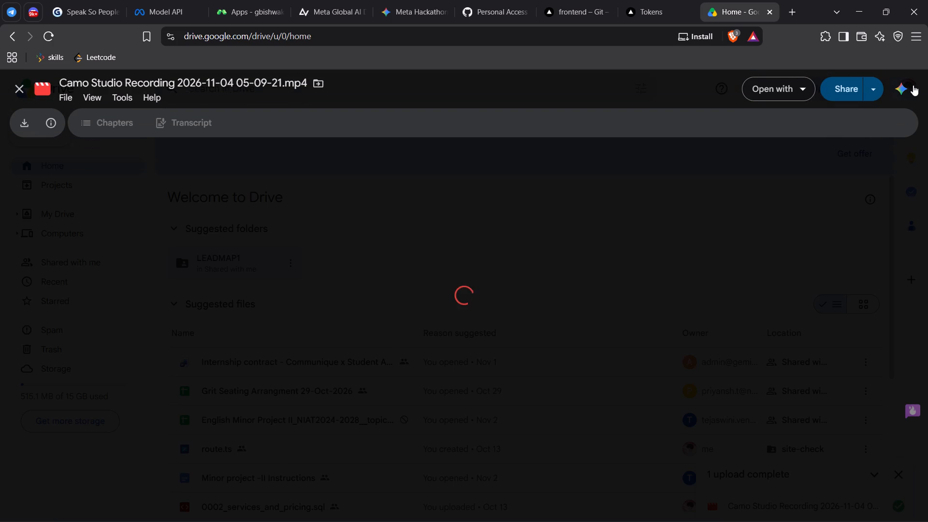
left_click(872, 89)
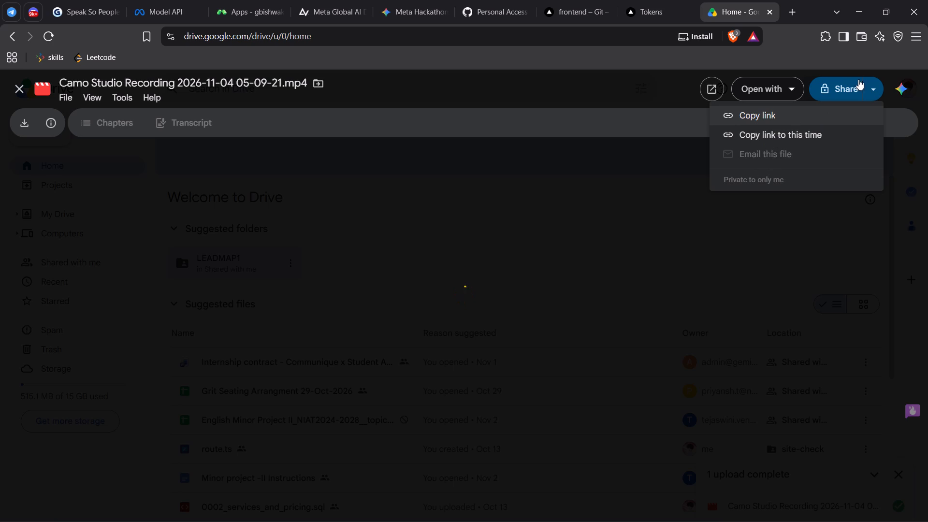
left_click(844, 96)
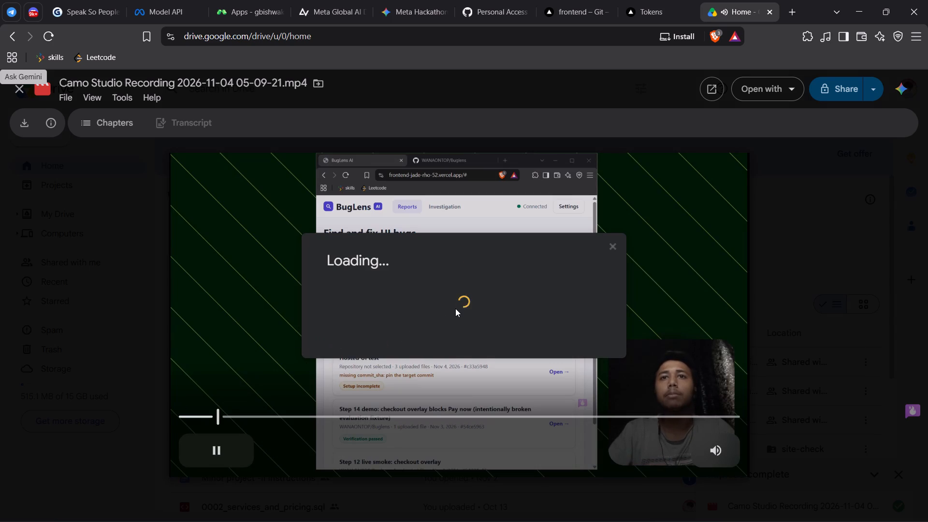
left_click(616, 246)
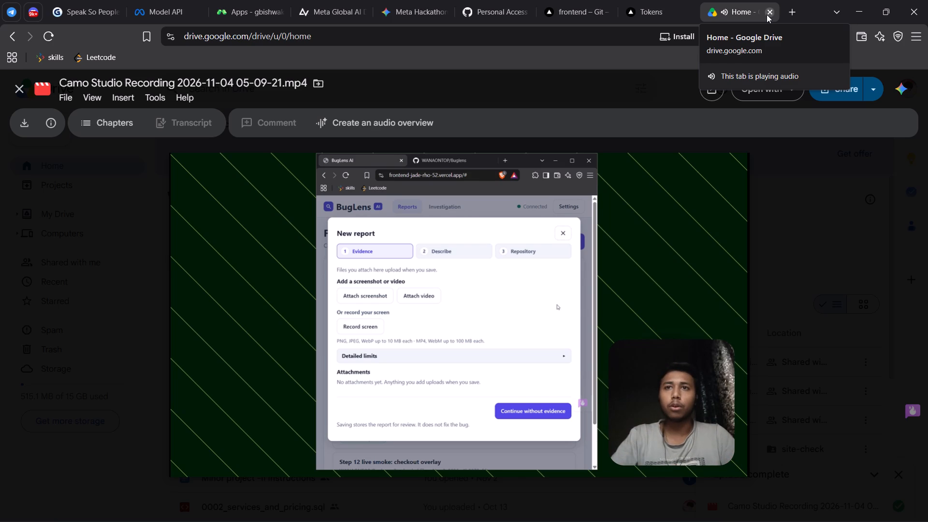
Review playback of the uploaded recording in Drive's preview and close the Drive tab.
left_click(604, 315)
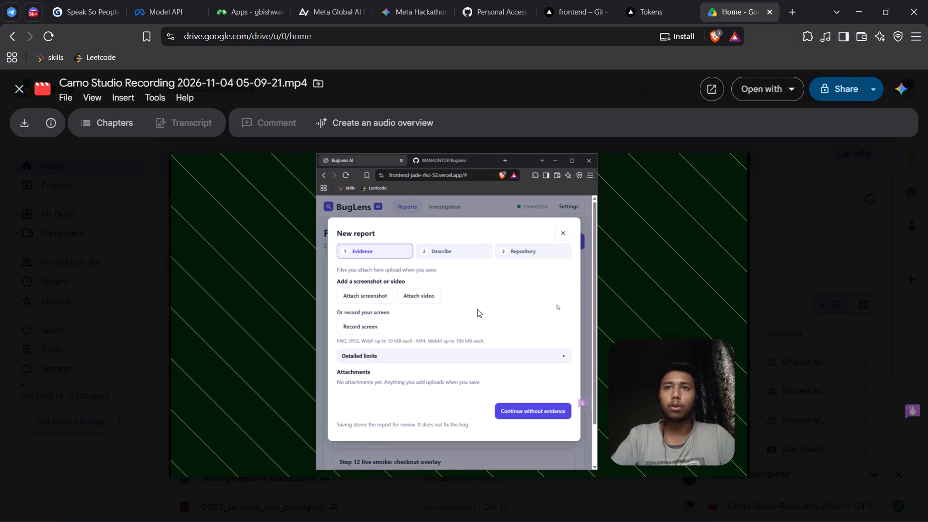
left_click(460, 284)
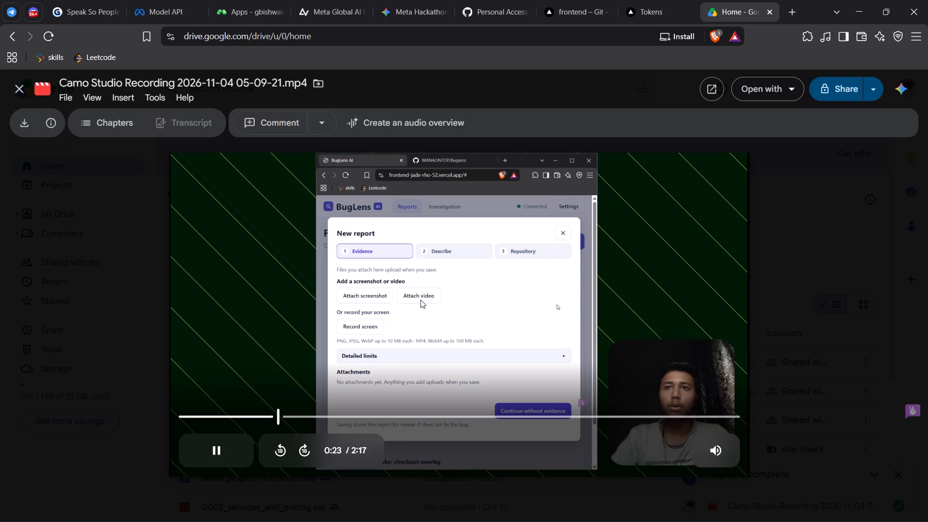
left_click(208, 459)
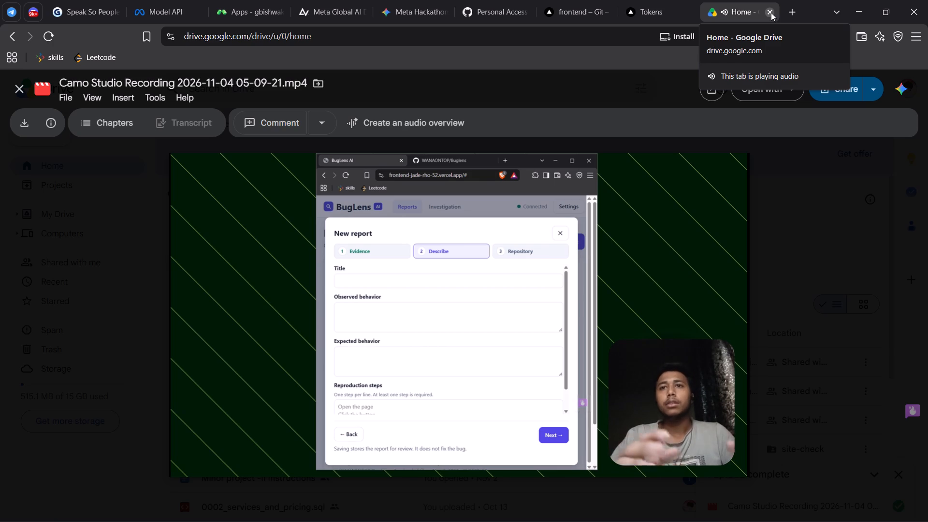
left_click(771, 13)
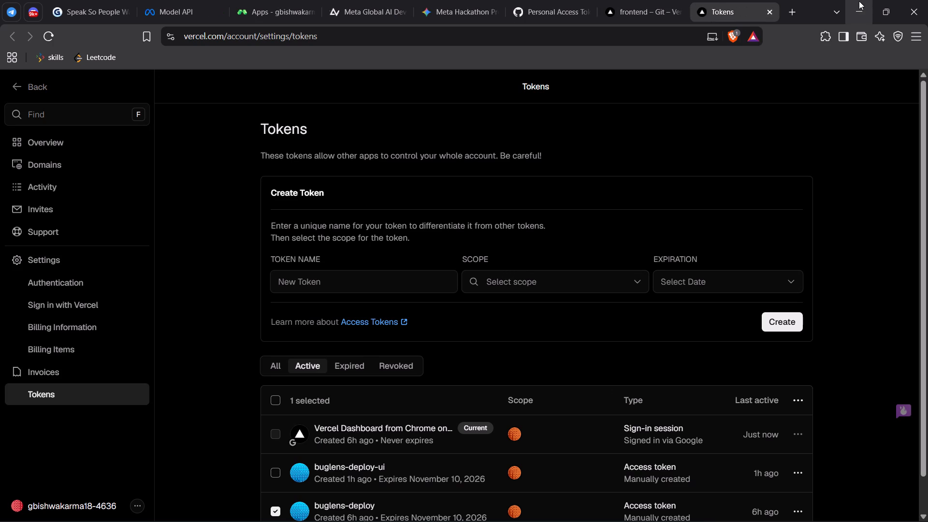
Minimize the browser with the Vercel Tokens page and close VLC media player.
left_click(859, 1)
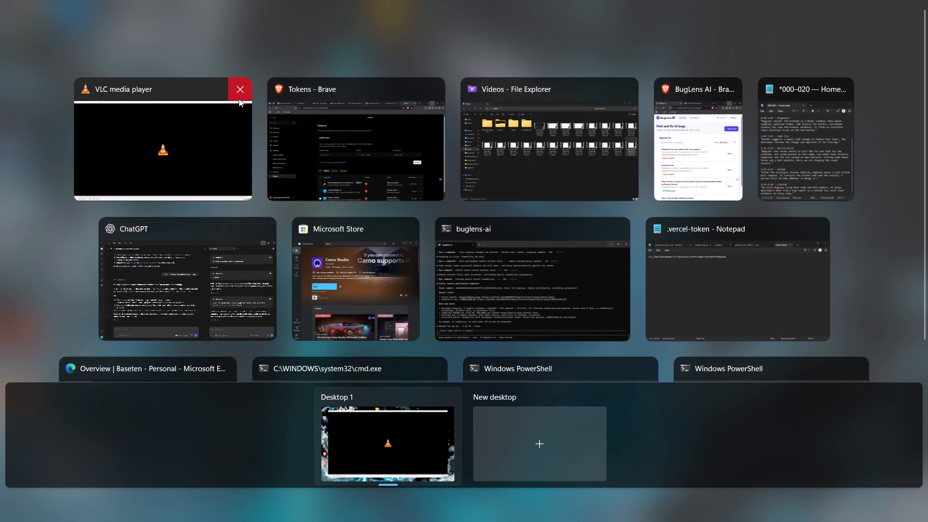
left_click(239, 97)
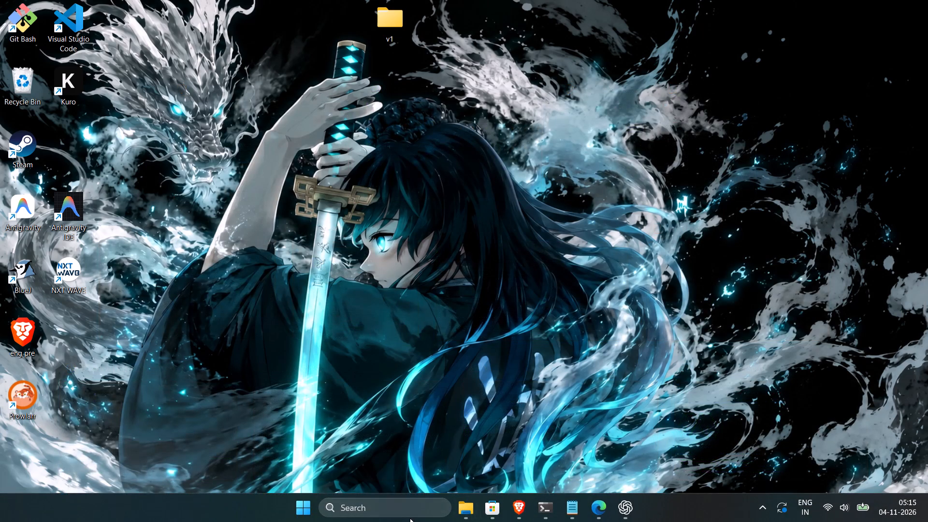
Search Windows for "camo" to find the Camo Studio app.
left_click(410, 518)
left_click(406, 511)
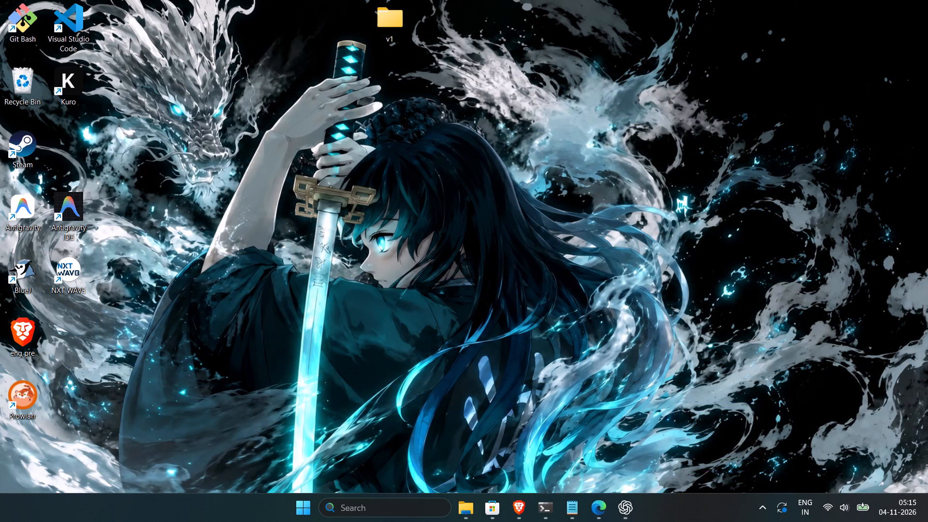
type("ca")
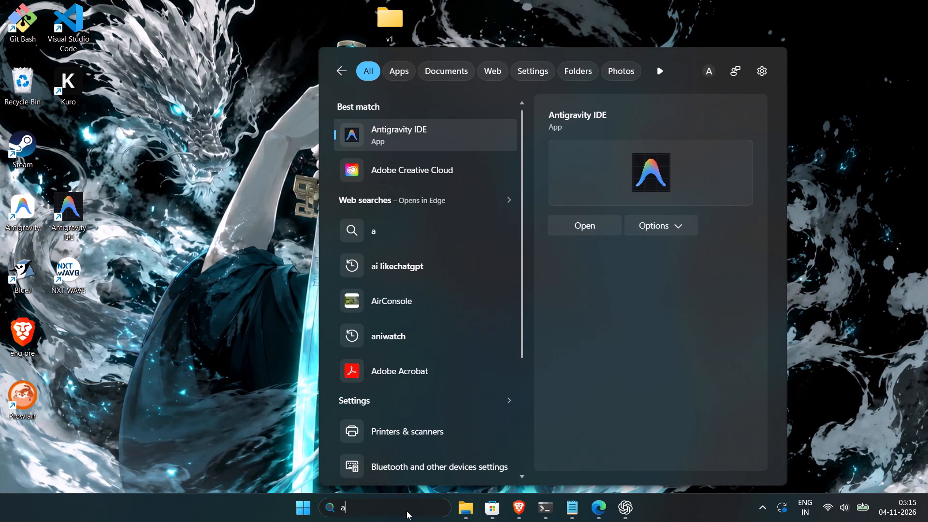
key("BackSpace")
key("BackSpace")
key("BackSpace")
key("c")
key("a")
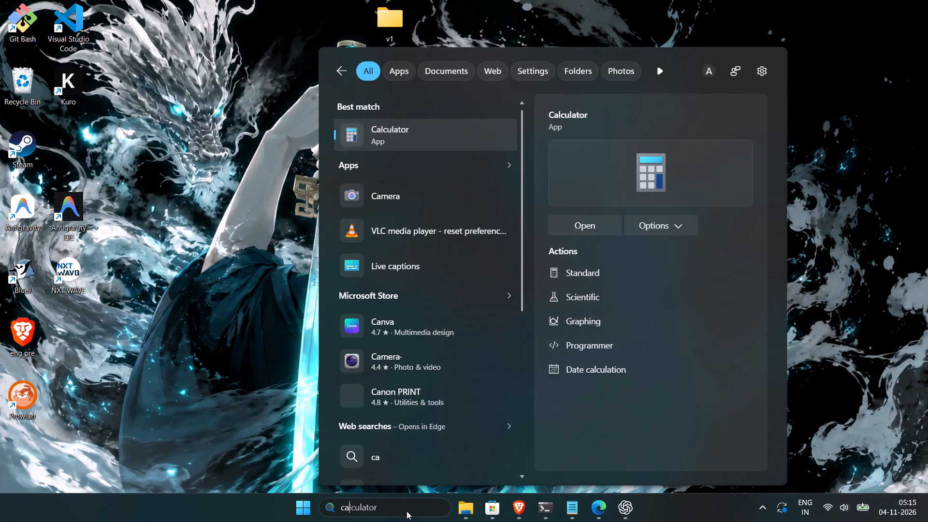
type("mo")
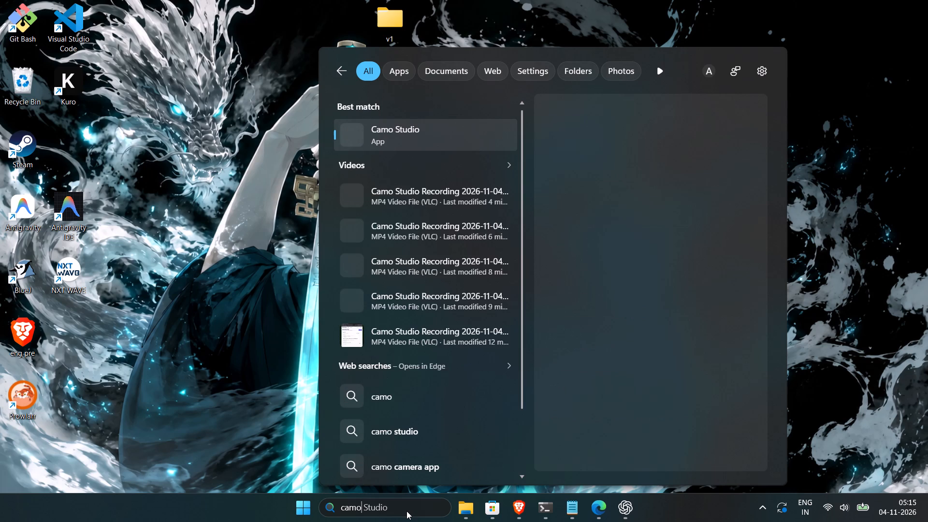
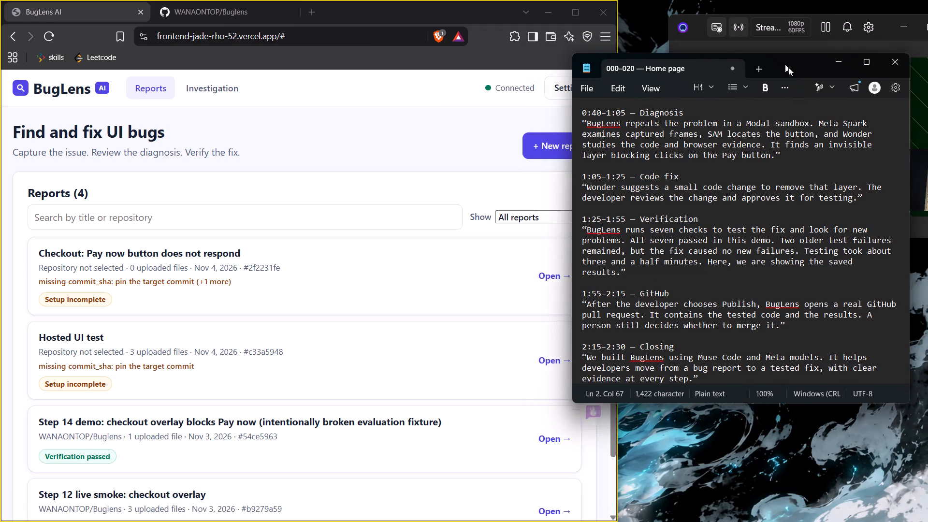
Arrange the BugLens browser and Notepad script side by side without overlap, slightly widening the browser and moving and narrowing Notepad.
left_click_drag(788, 67, 799, 73)
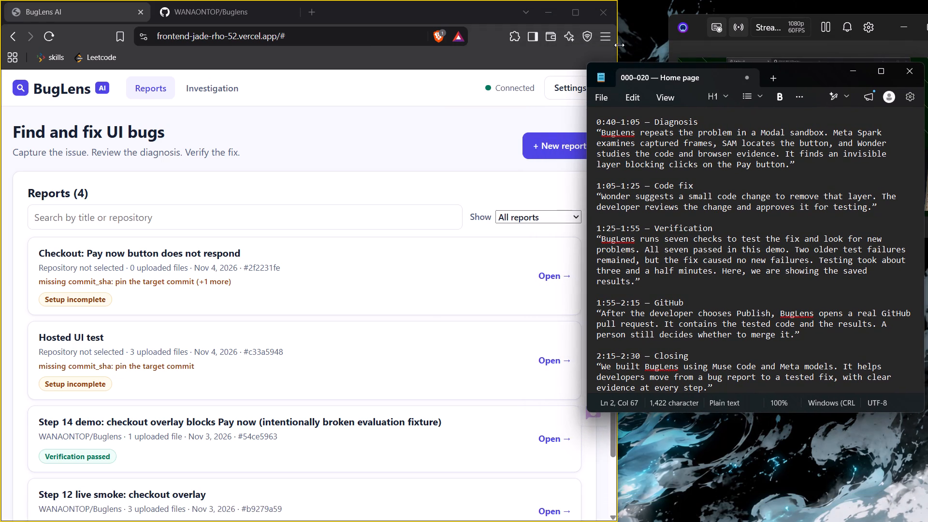
left_click_drag(619, 45, 631, 47)
left_click(807, 73)
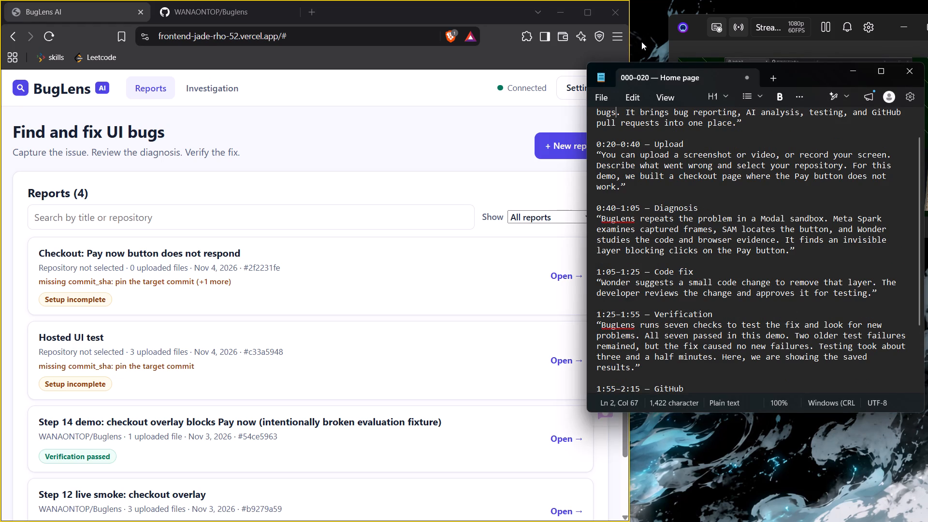
left_click(480, 155)
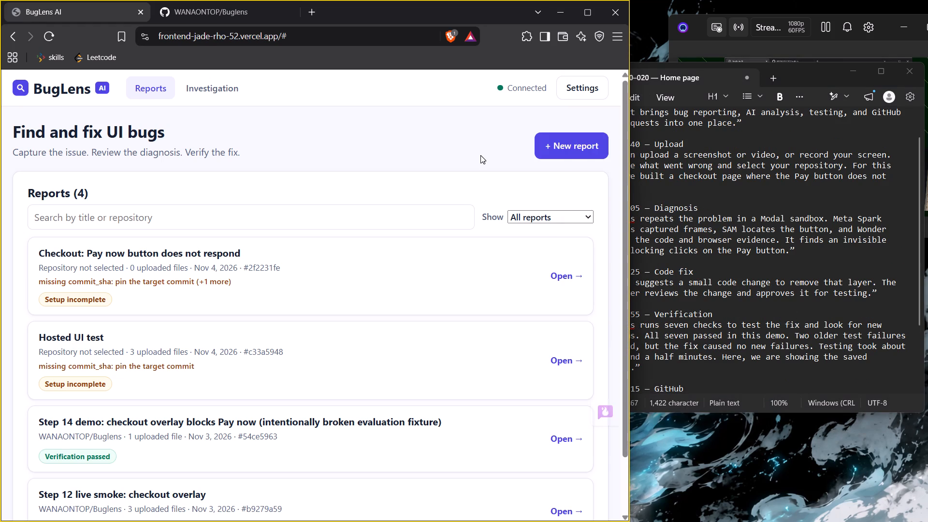
left_click(796, 77)
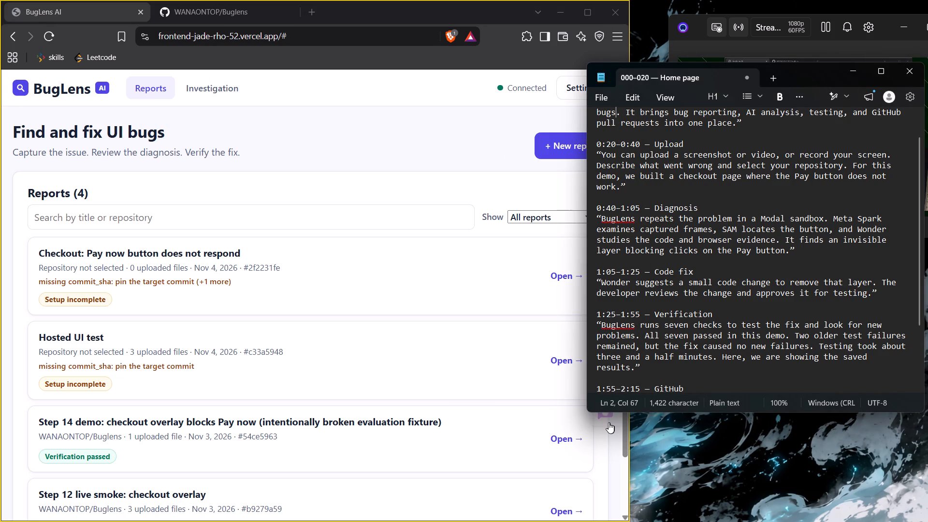
left_click_drag(586, 397, 621, 390)
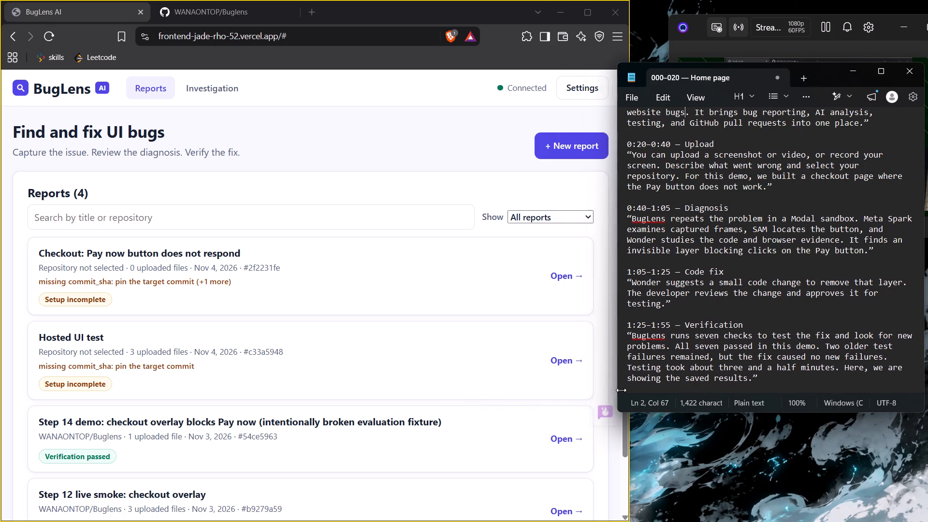
left_click_drag(621, 390, 625, 390)
scroll(758, 303, "up", 7)
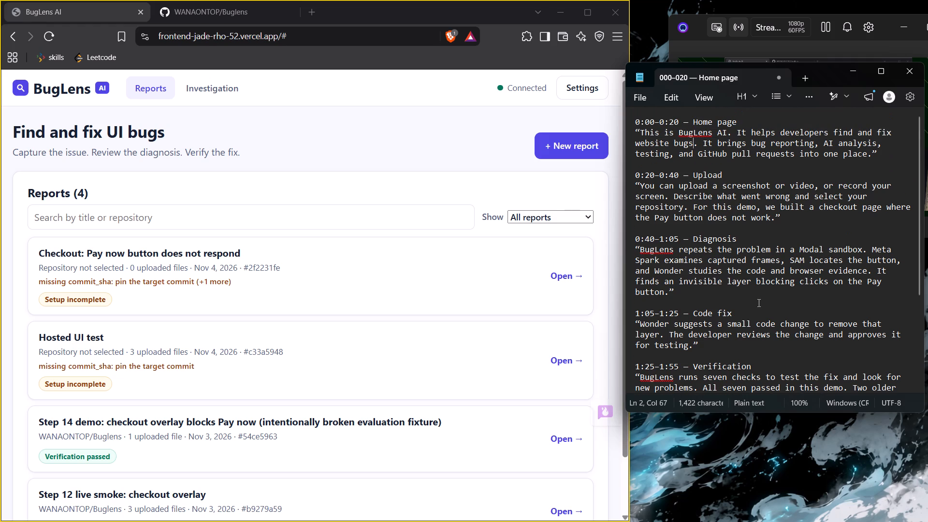
left_click(597, 164)
left_click(836, 227)
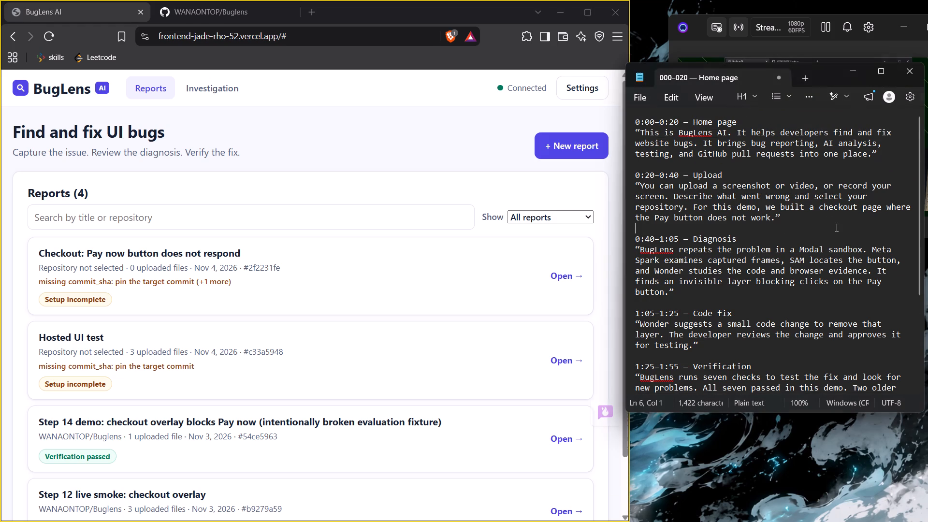
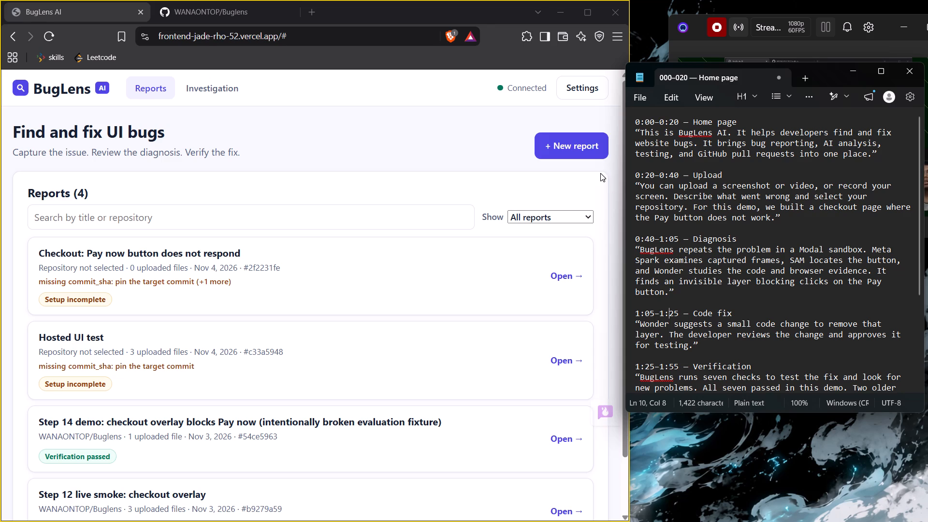
Open a new BugLens report and continue without evidence to the Describe stage, following the demo script in Notepad.
left_click(595, 144)
scroll(724, 280, "down", 1)
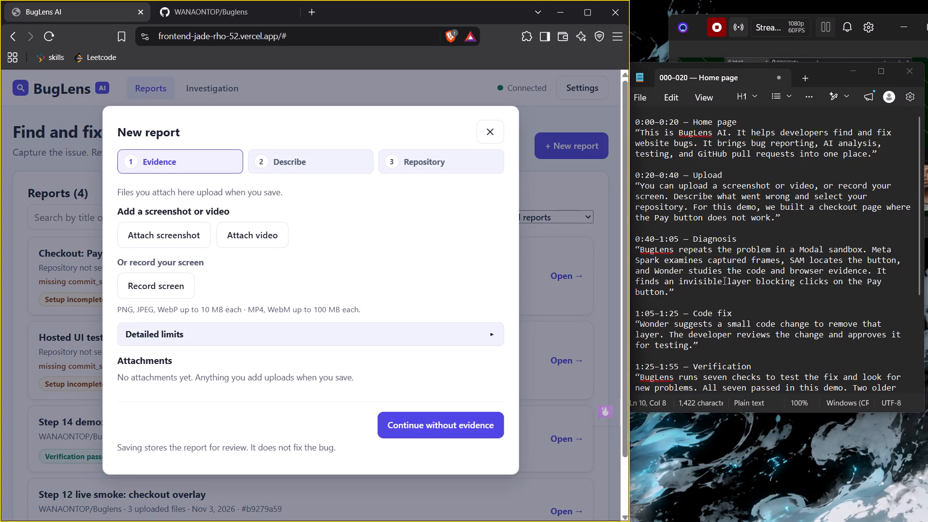
scroll(724, 280, "down", 1)
scroll(784, 259, "up", 1)
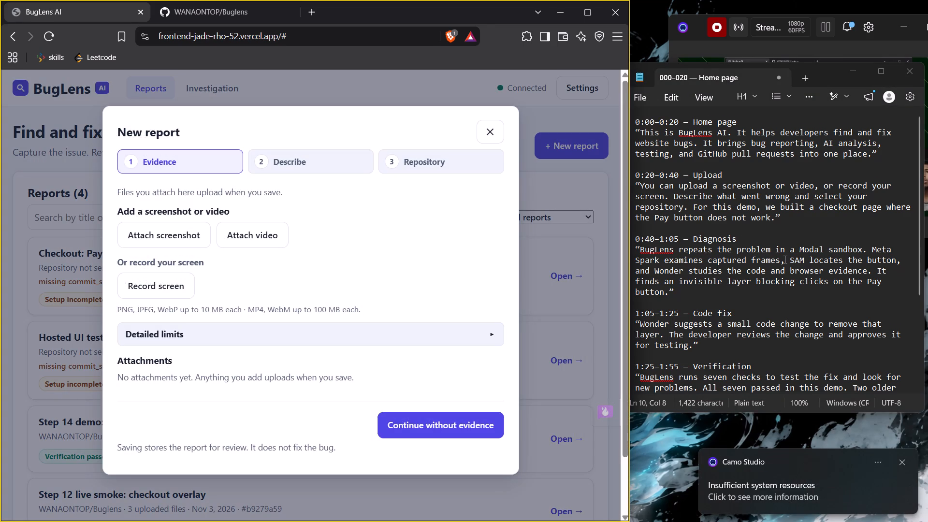
scroll(784, 259, "up", 1)
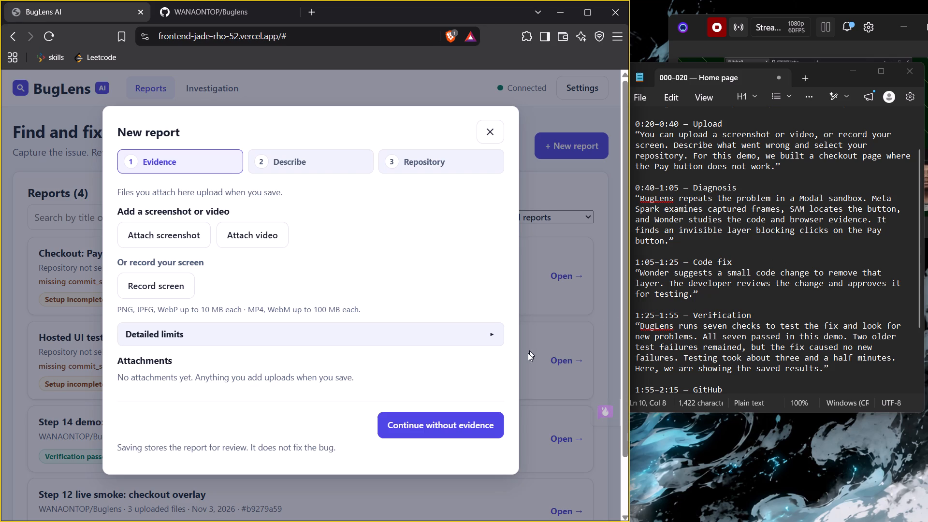
left_click(462, 419)
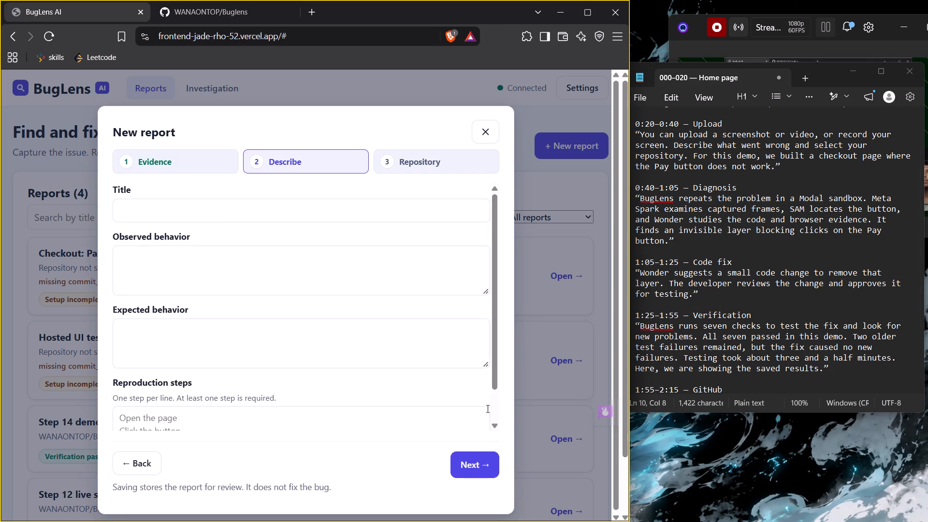
scroll(694, 303, "down", 1)
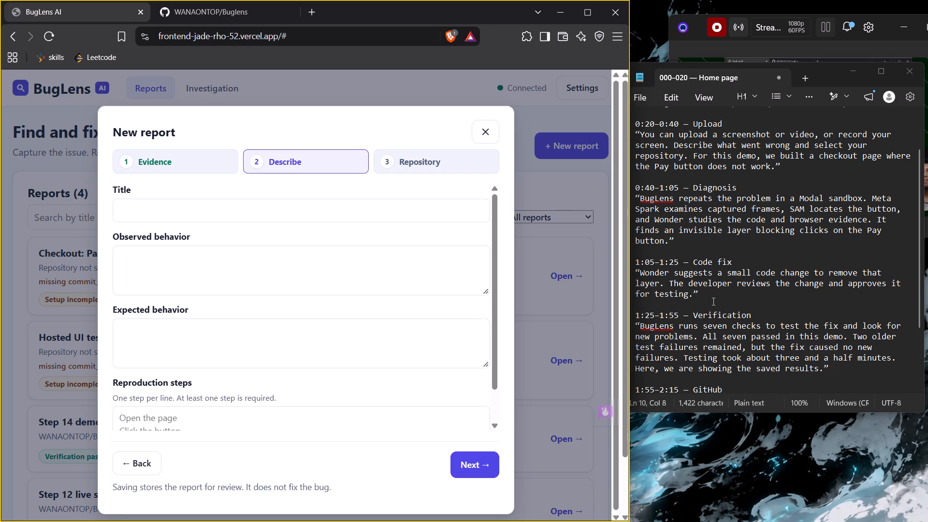
scroll(719, 302, "down", 1)
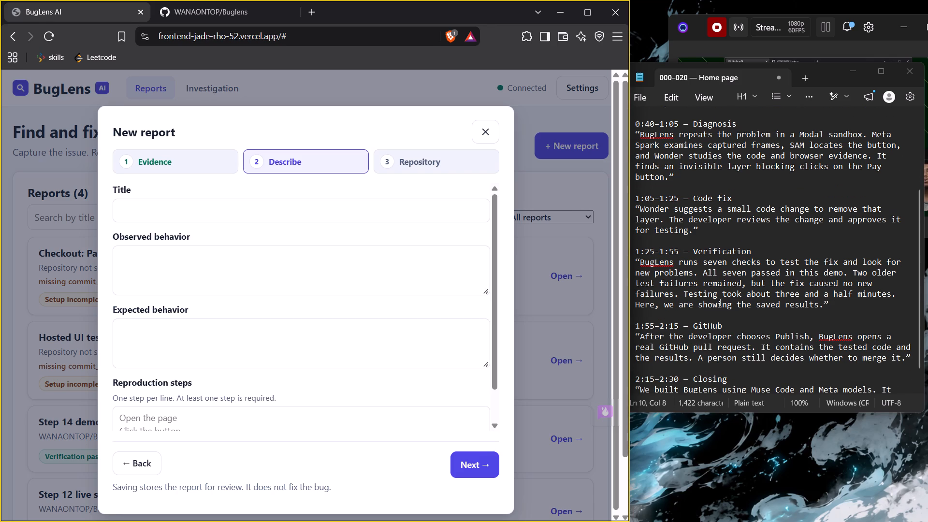
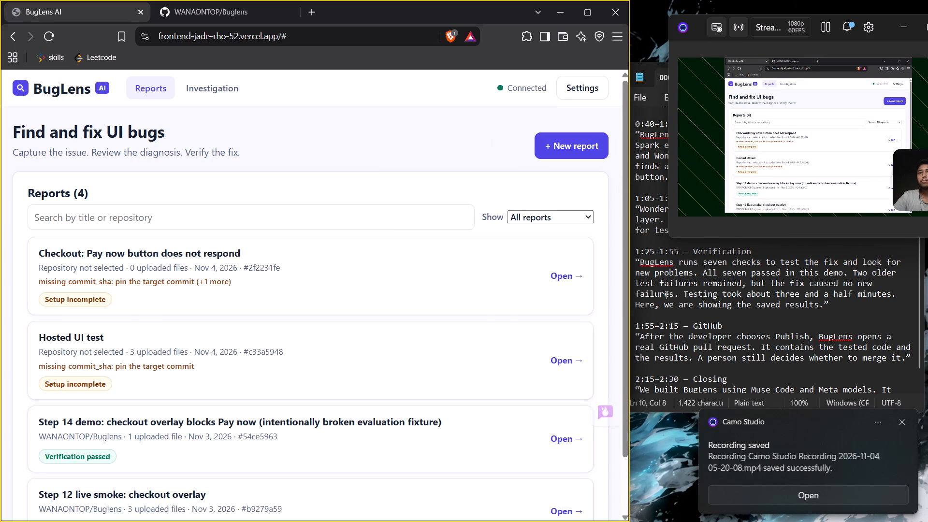
Move the Notepad script window clear of the Camo Studio preview, with the script at its opening Home page section.
scroll(666, 295, "up", 2)
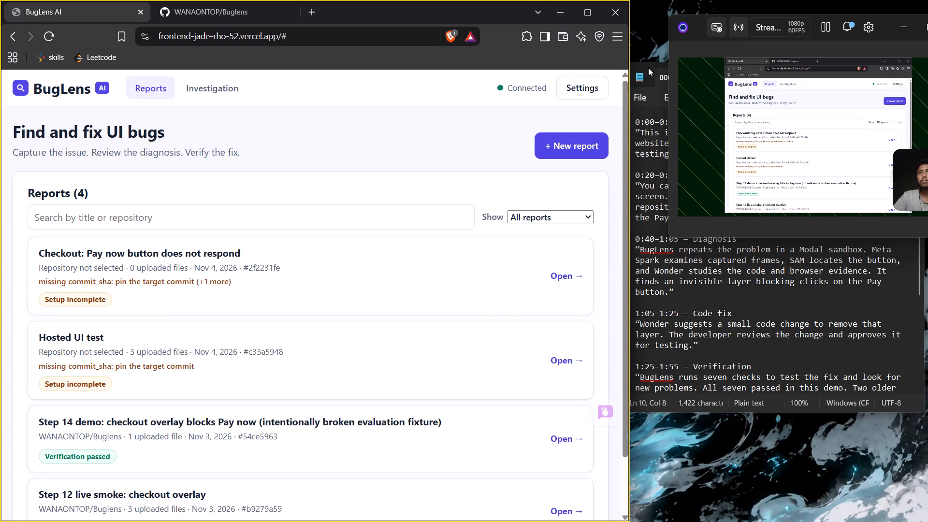
left_click_drag(649, 70, 653, 37)
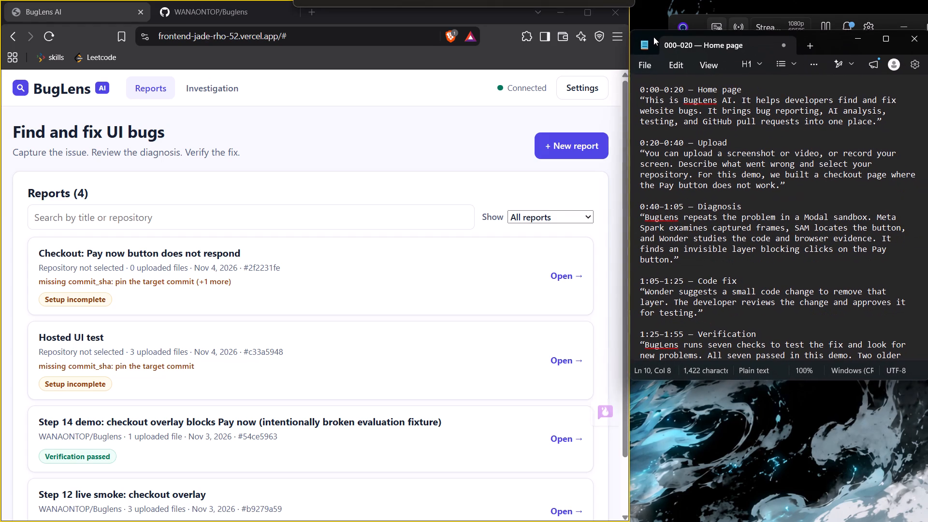
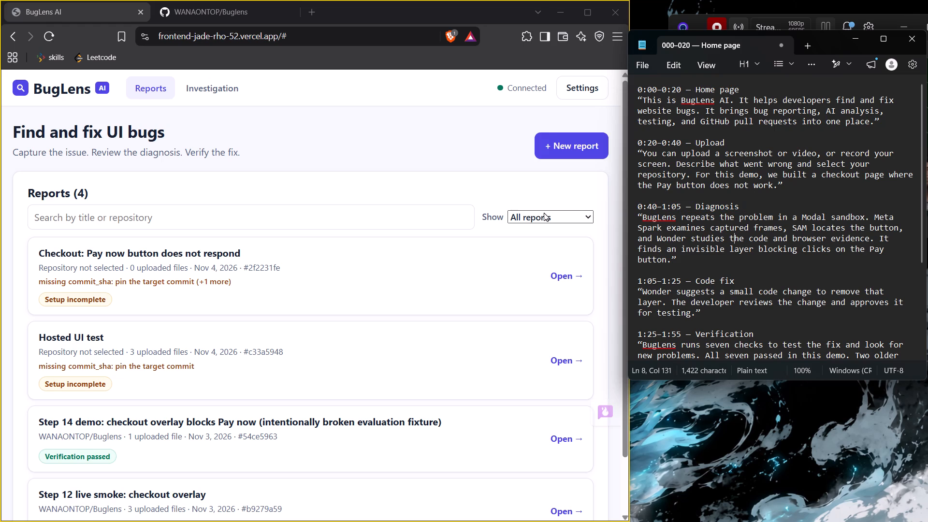
Start a new report on the BugLens home page to show its Evidence stage in the demo.
scroll(544, 213, "down", 1)
left_click(577, 133)
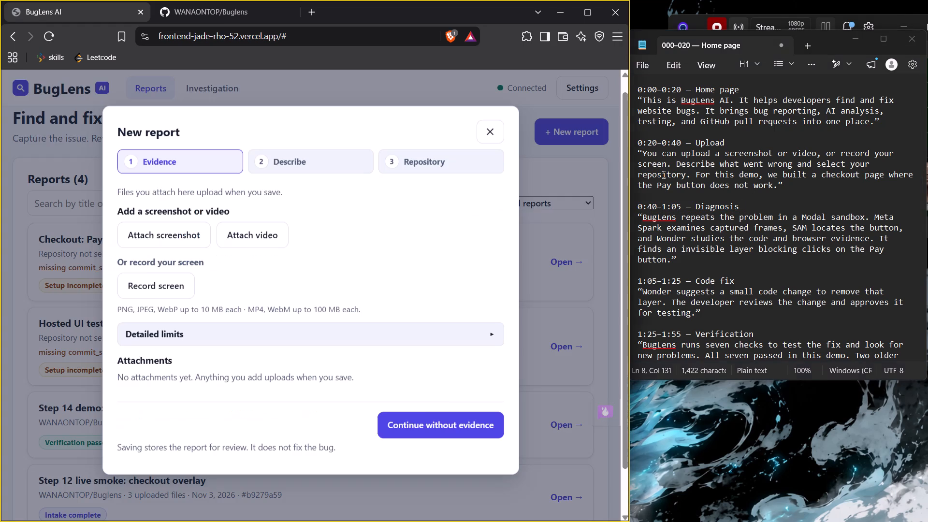
scroll(718, 246, "down", 1)
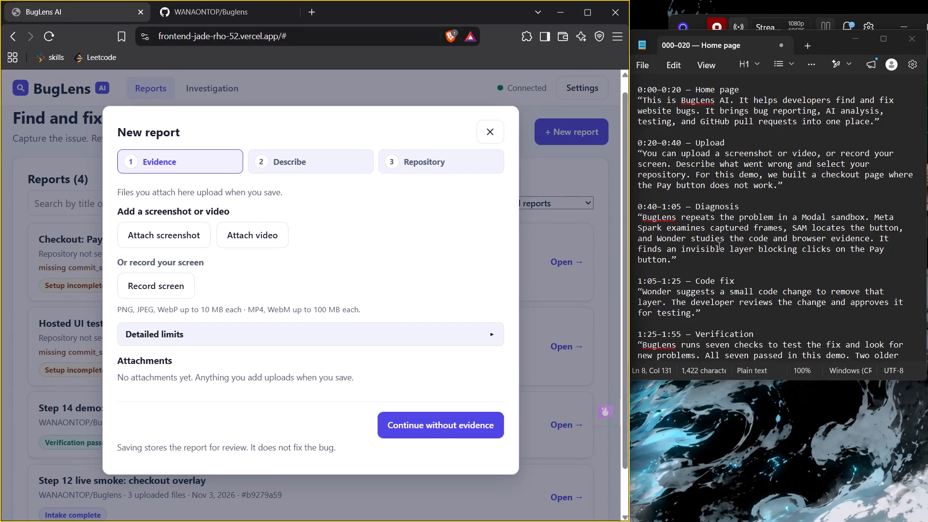
Advance the Notepad script to read the Upload, Diagnosis, Code fix and Verification sections for the narration.
left_click(718, 246)
scroll(718, 246, "down", 1)
scroll(718, 246, "up", 1, "ctrl")
scroll(718, 246, "down", 1, "ctrl")
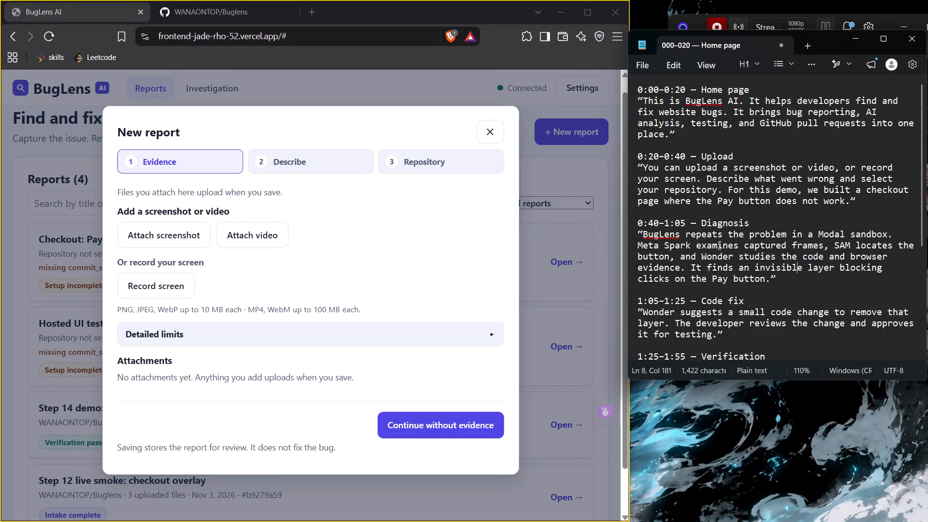
scroll(718, 246, "down", 2, "ctrl")
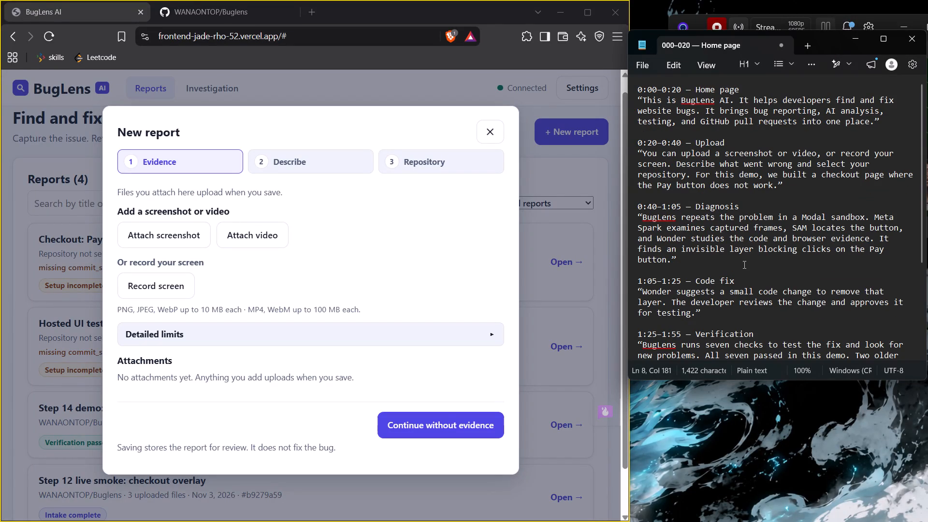
scroll(743, 264, "down", 1)
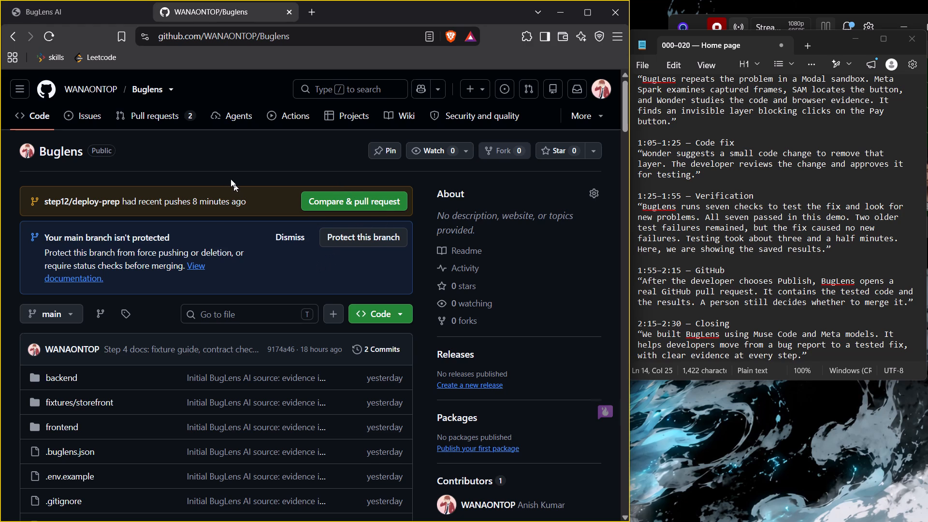
left_click(100, 14)
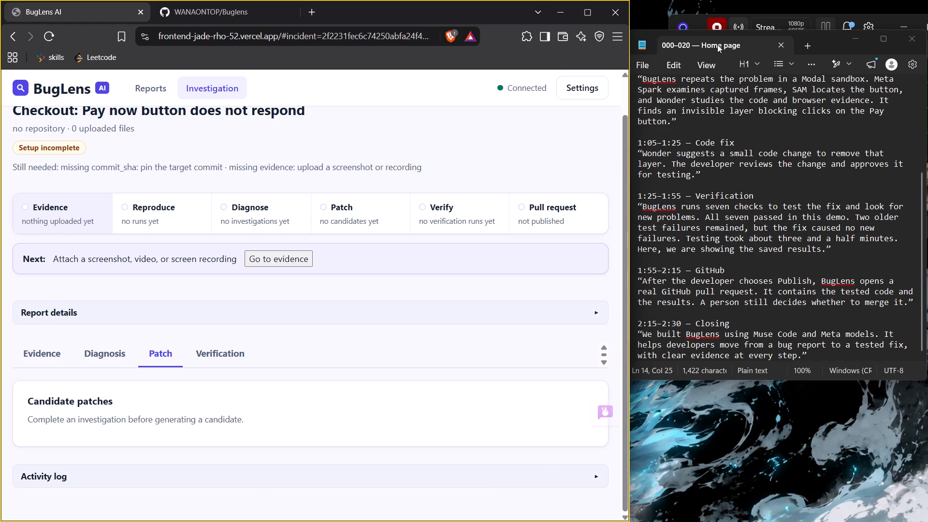
Switch to the Camo Studio recording window.
left_click(655, 23)
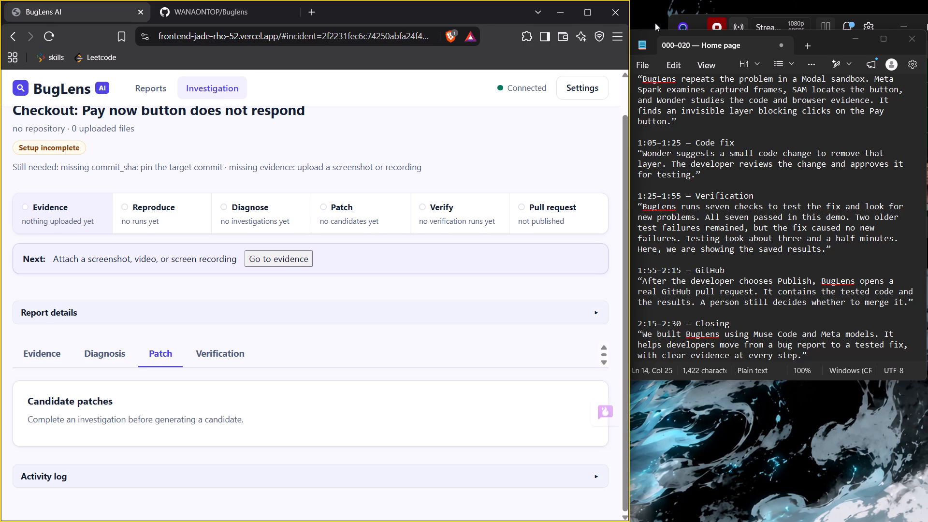
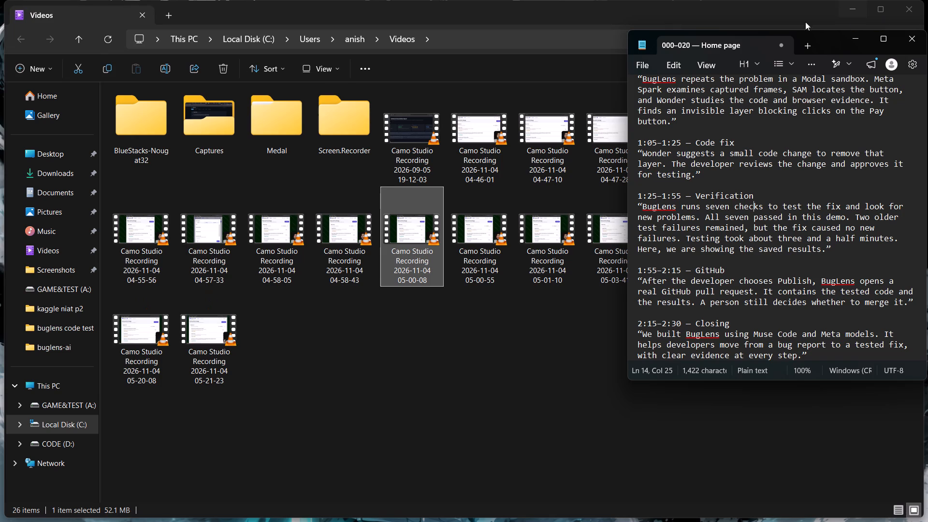
left_click(241, 340)
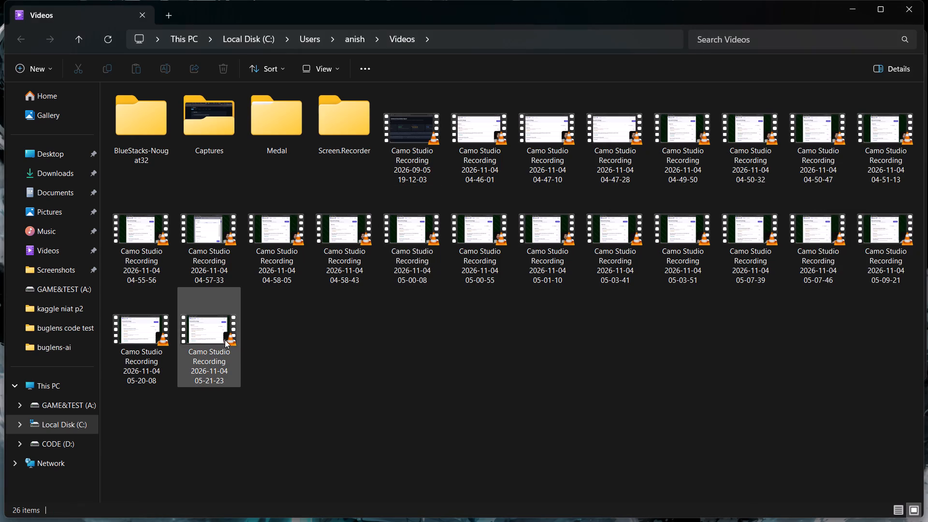
double_click(225, 340)
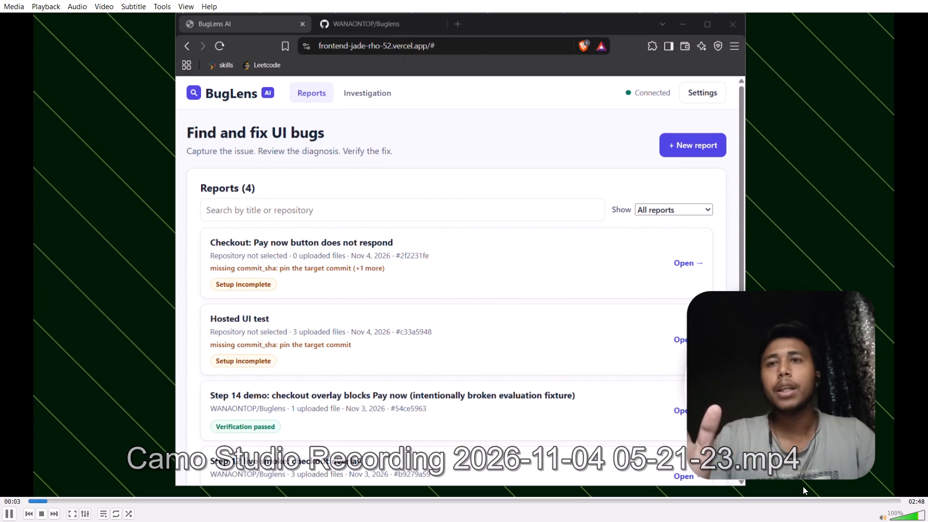
left_click(883, 501)
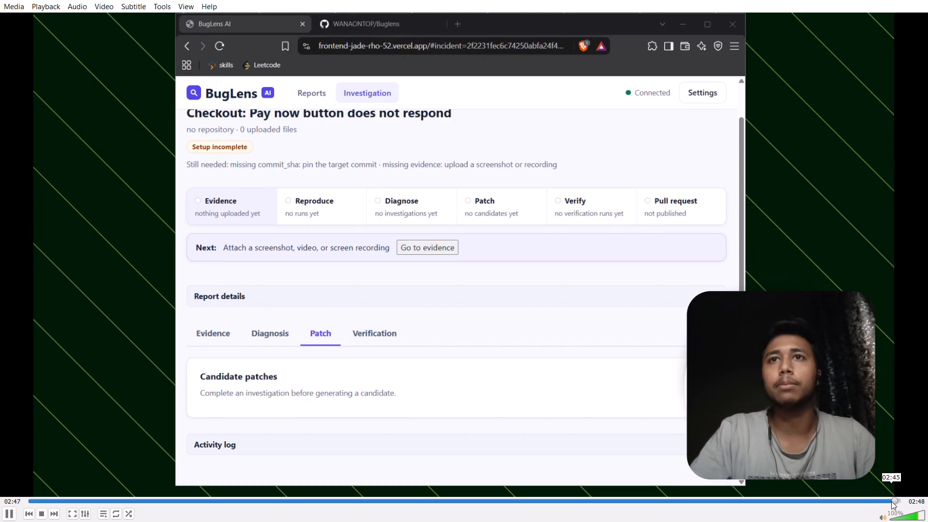
key("alt+F4")
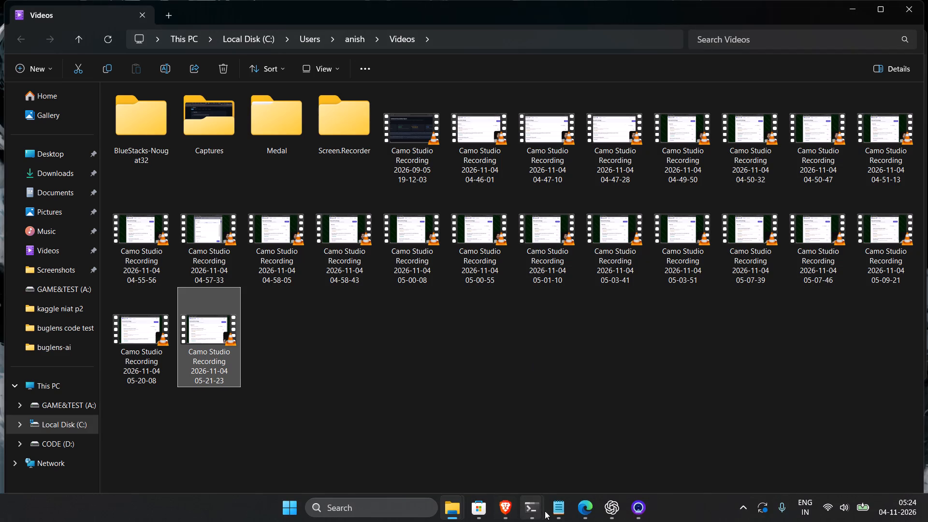
Switch to the Brave browser and open the Google Drive home page in a new tab.
left_click(505, 508)
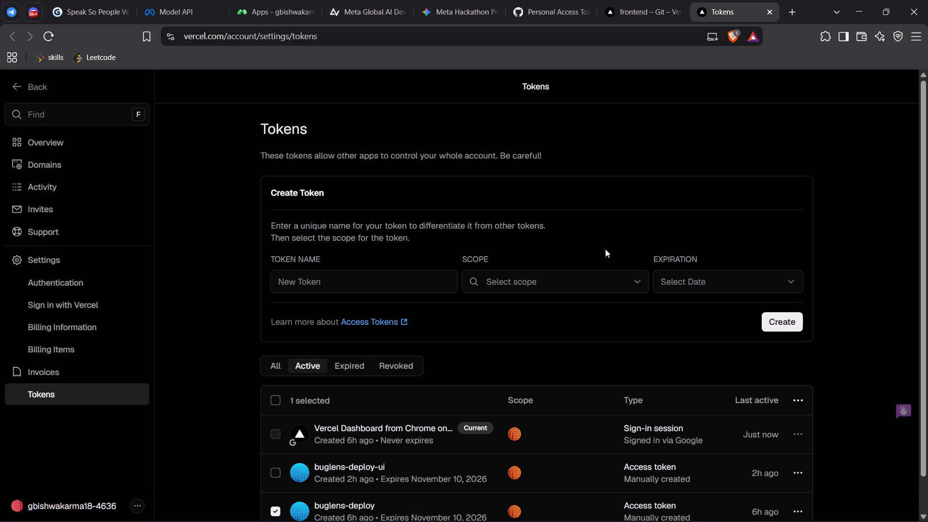
left_click(796, 9)
type("de")
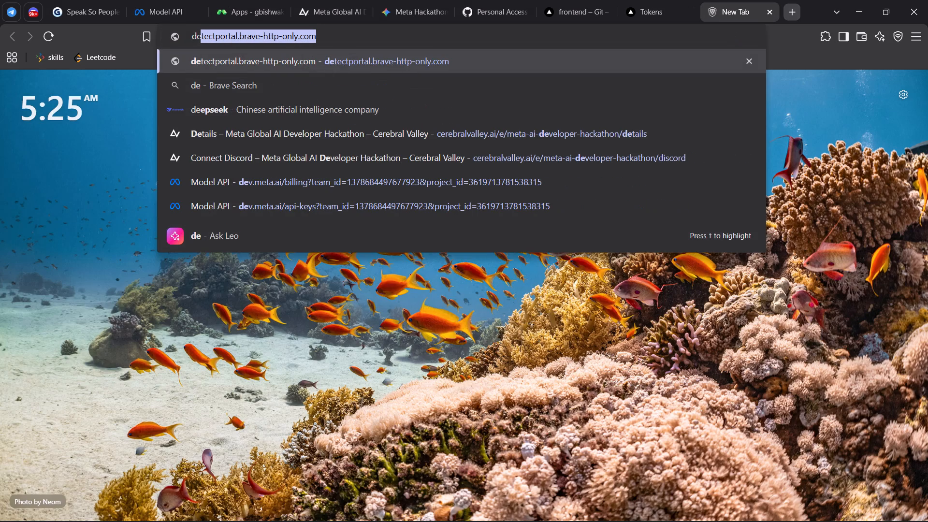
key("BackSpace")
key("r")
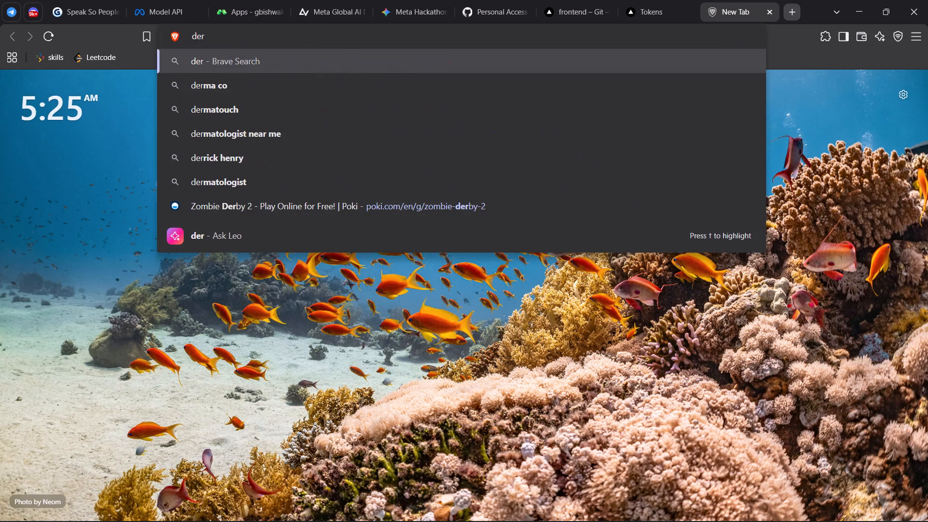
key("BackSpace")
key("BackSpace")
key("r")
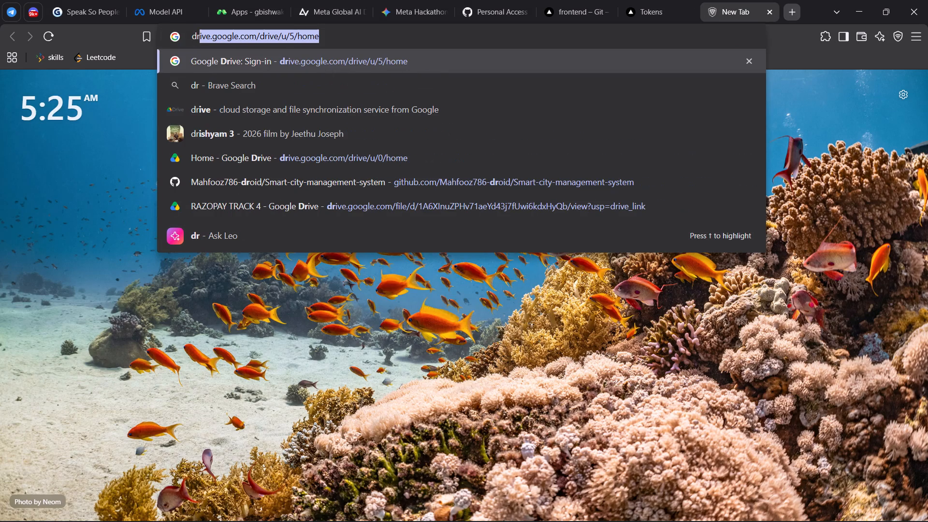
key("Down")
key("Down")
key("Down")
key("Down")
key("Return")
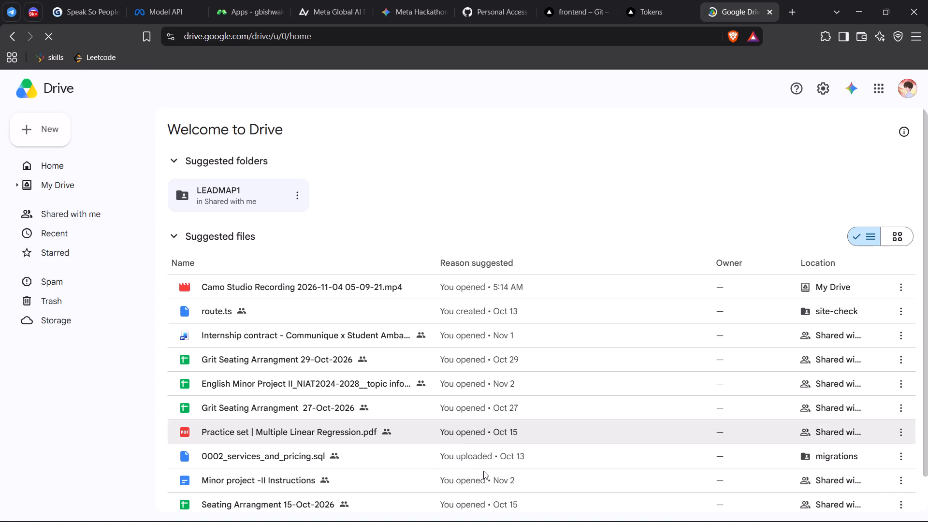
left_click(44, 138)
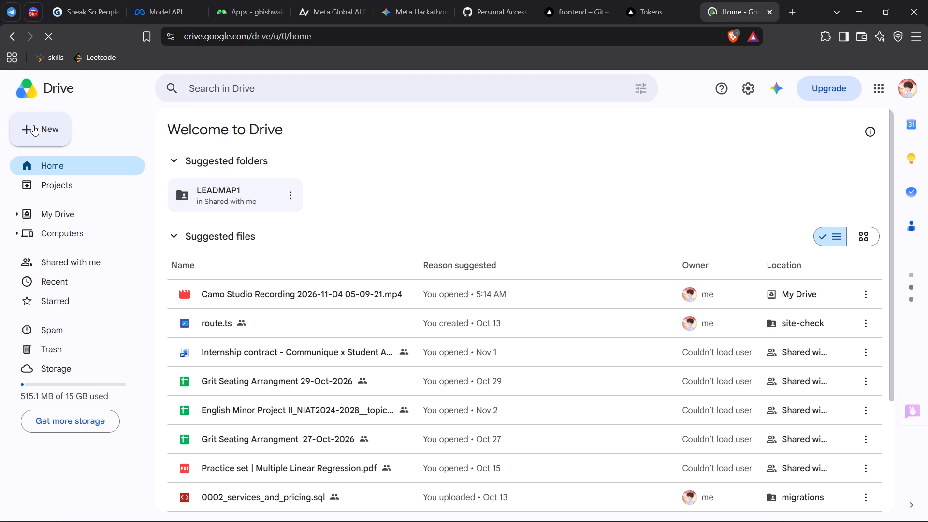
left_click(113, 117)
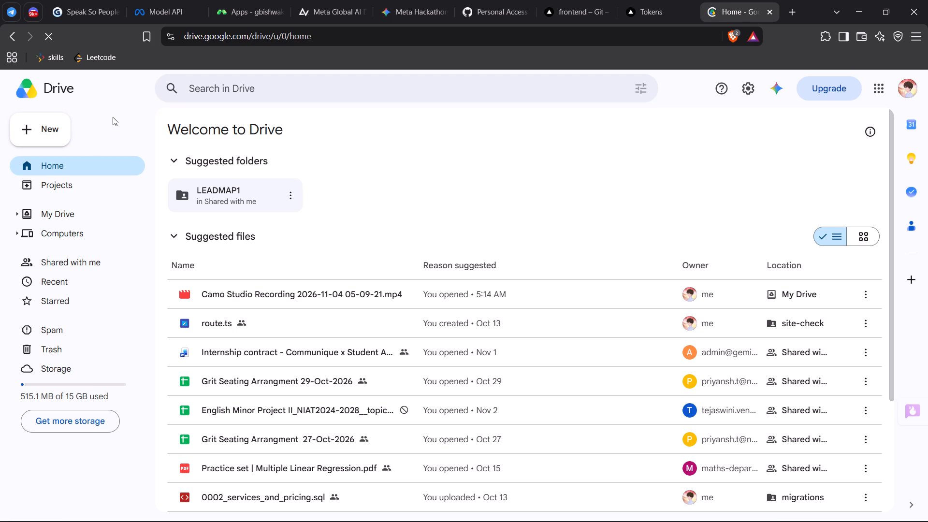
left_click(34, 134)
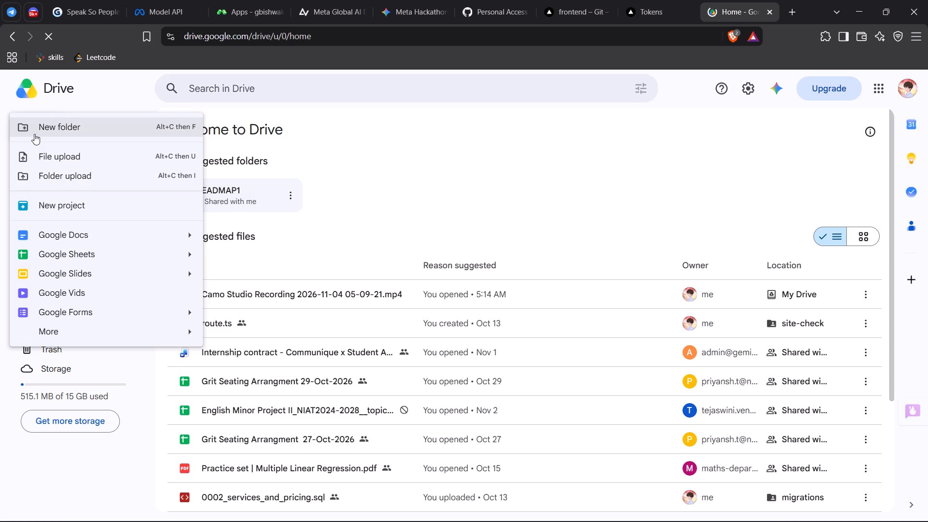
left_click(57, 155)
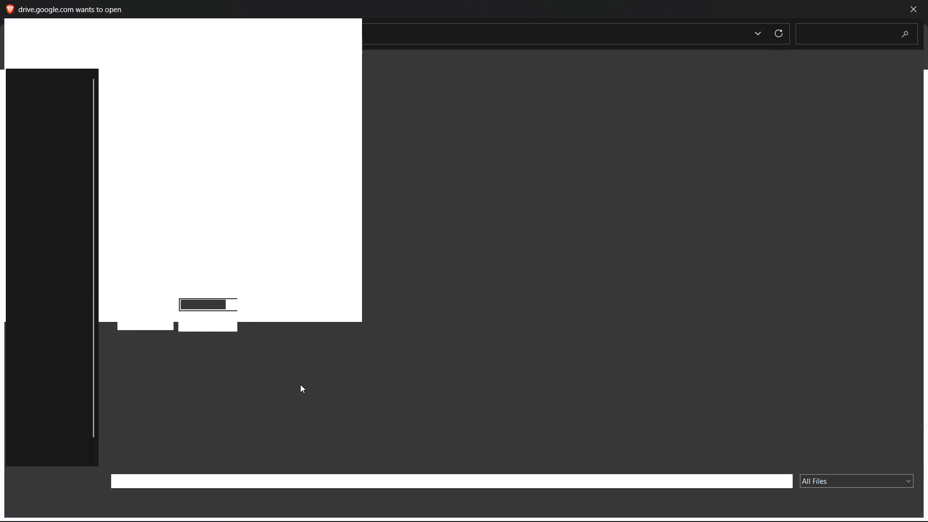
left_click(219, 331)
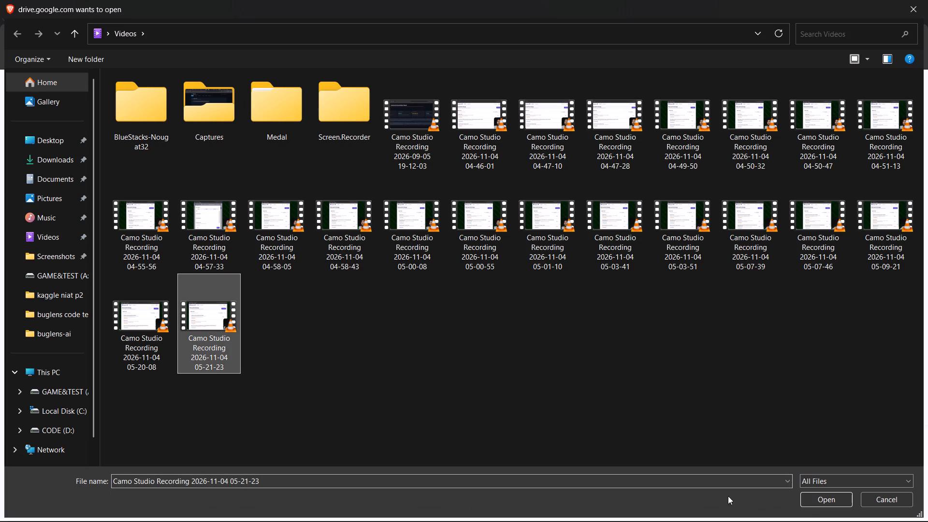
left_click(825, 495)
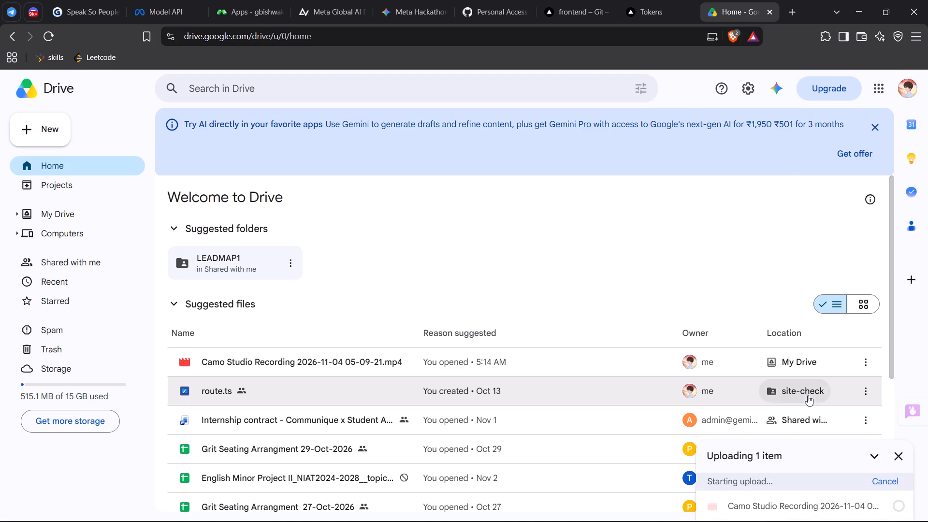
In the hackathon's Submit Project form, copy the text from the Most Viral Track question through the partner technologies feedback question.
left_click(355, 0)
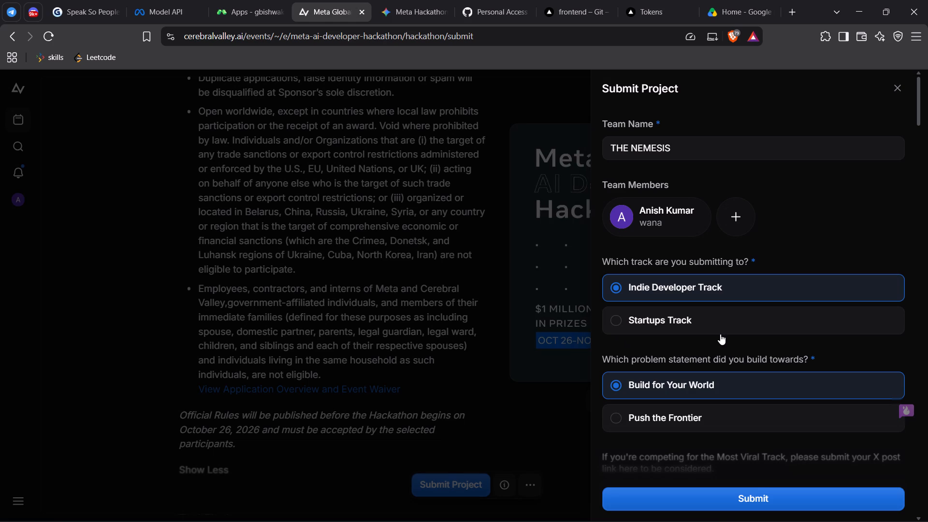
scroll(720, 334, "up", 2)
scroll(720, 334, "down", 3)
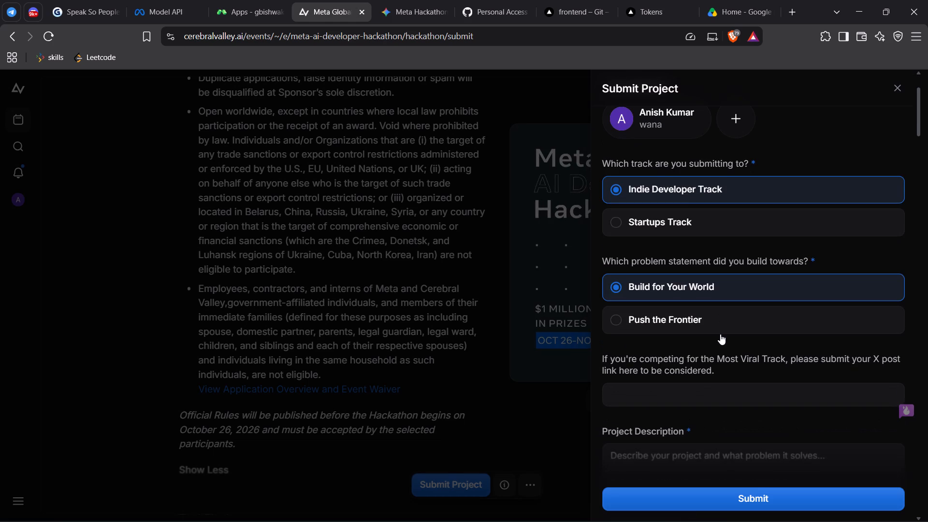
left_click(732, 342)
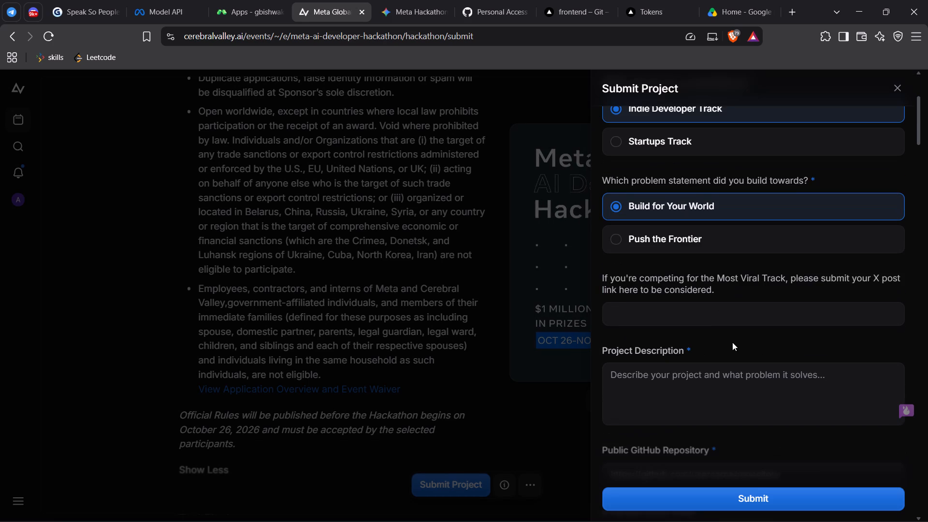
key("ctrl+a")
left_click(732, 342)
left_click_drag(601, 267, 790, 404)
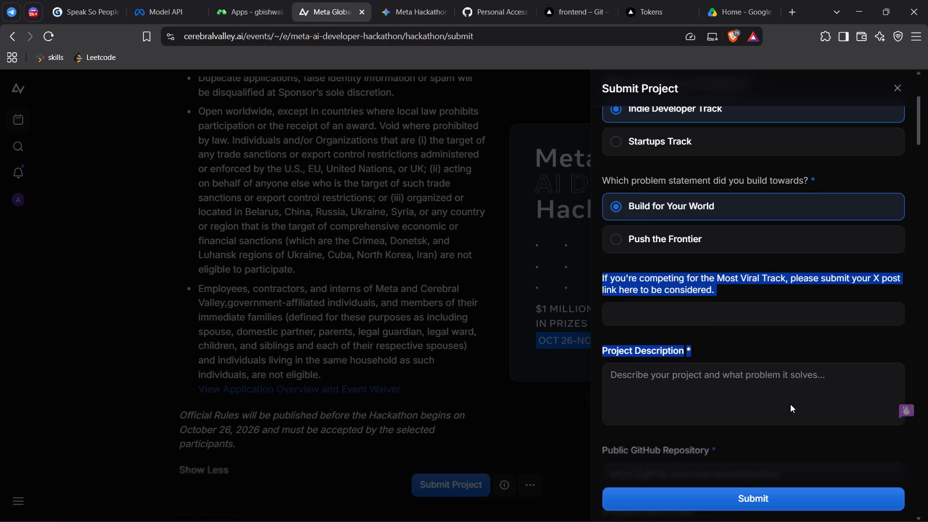
left_click_drag(790, 404, 841, 521)
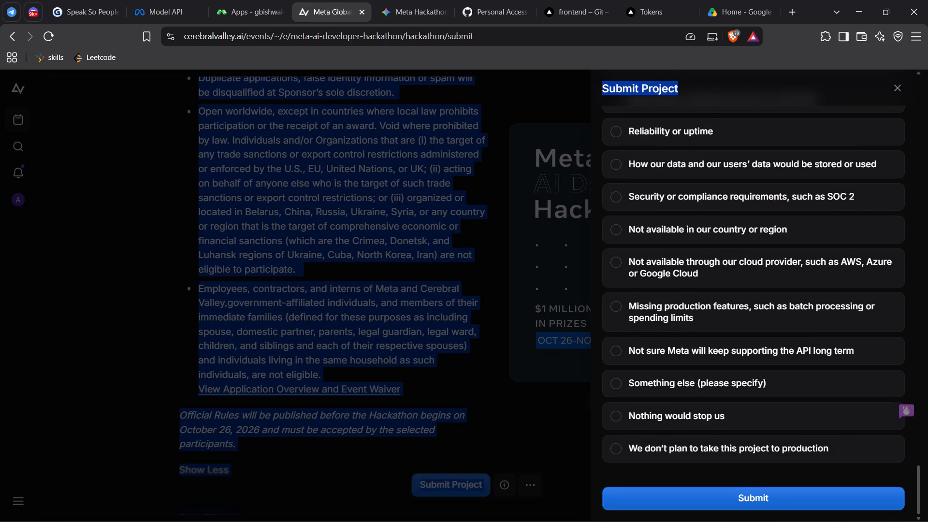
left_click_drag(841, 521, 831, 263)
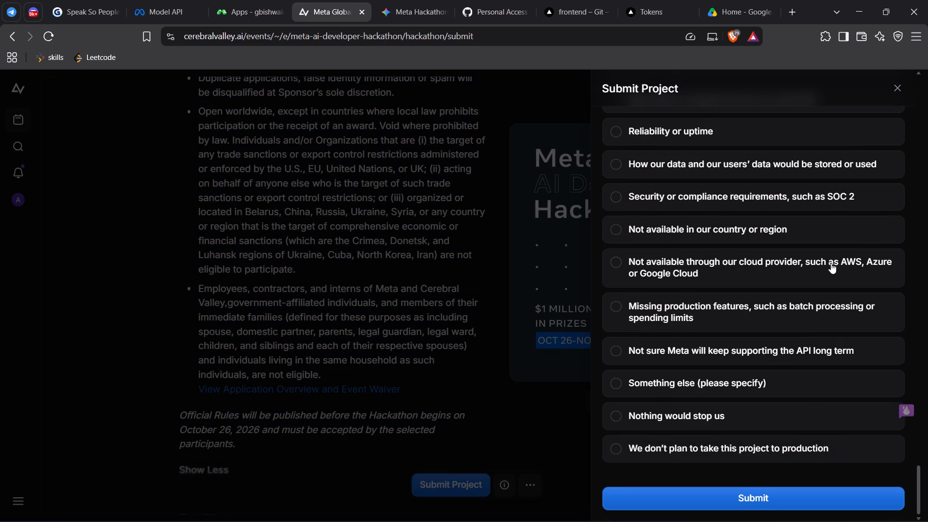
left_click_drag(831, 263, 792, 195)
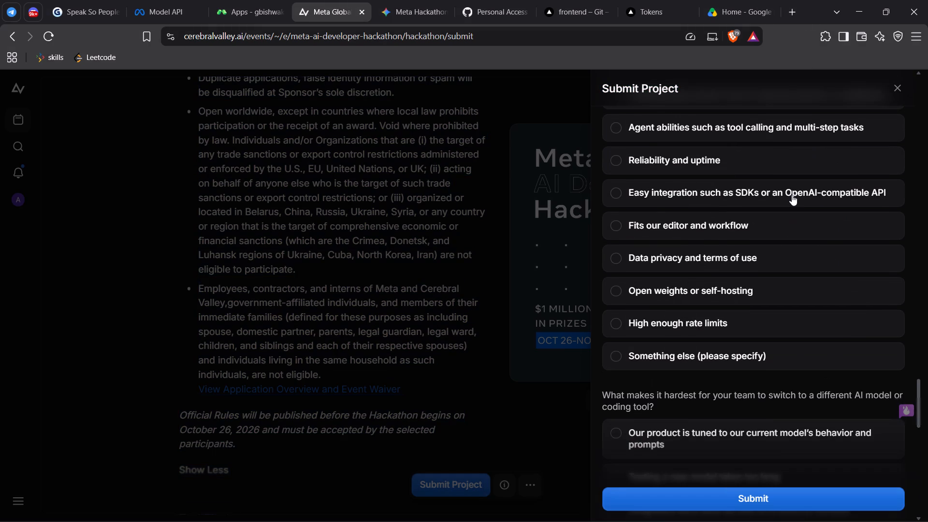
left_click_drag(792, 195, 760, 197)
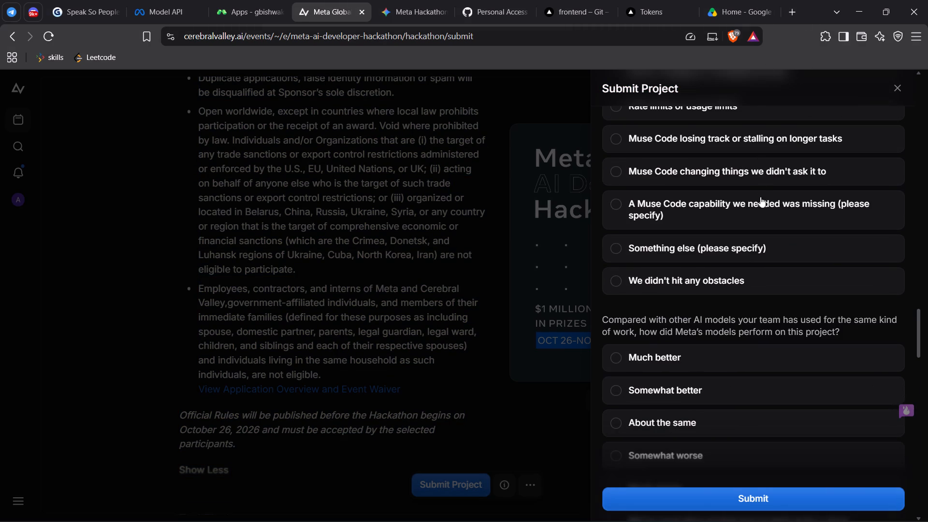
left_click_drag(760, 197, 743, 91)
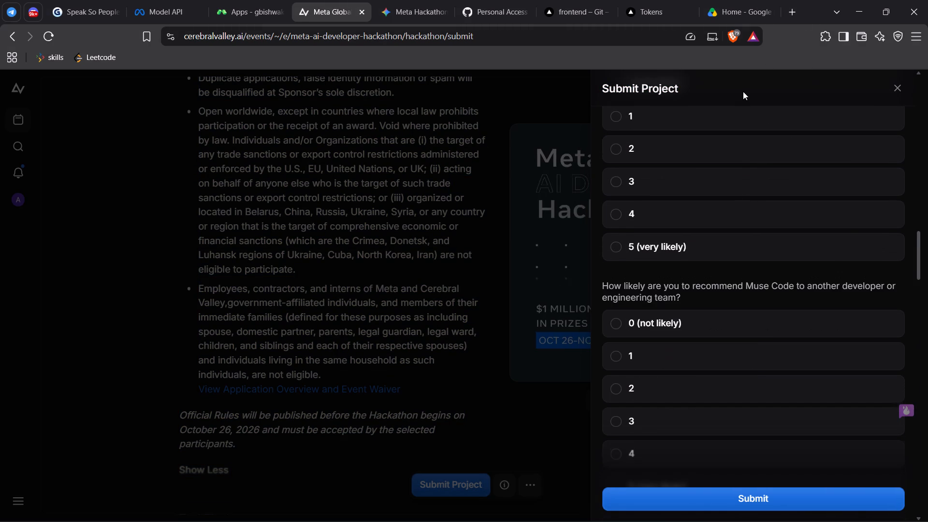
left_click_drag(743, 91, 749, 262)
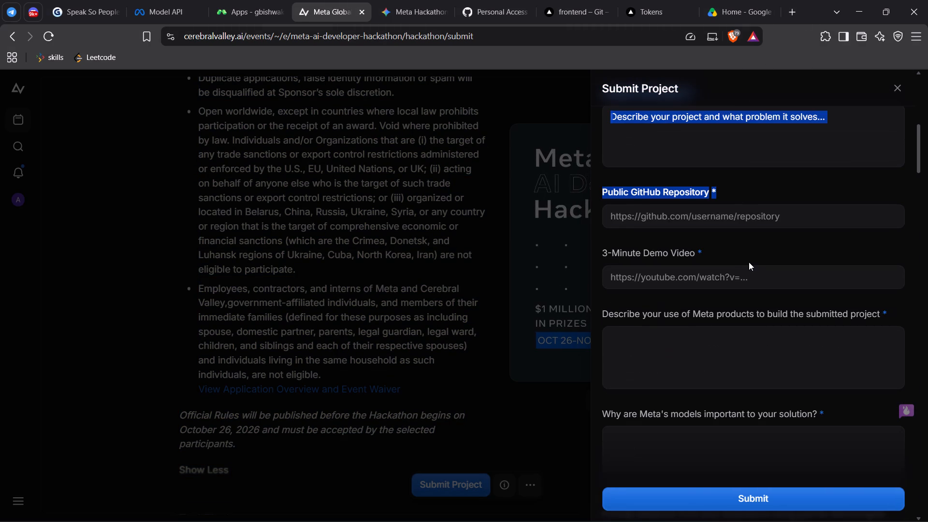
left_click_drag(749, 262, 737, 478)
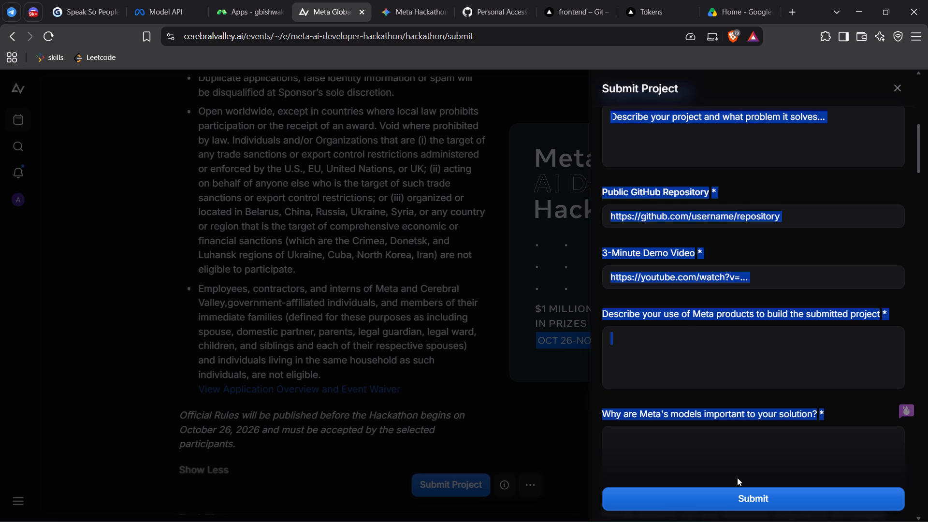
left_click_drag(737, 478, 739, 478)
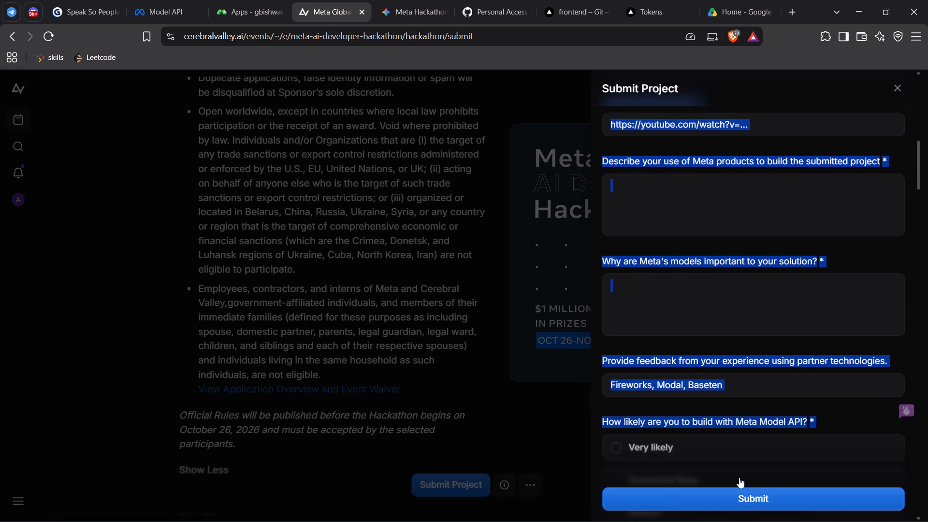
left_click_drag(739, 478, 760, 305)
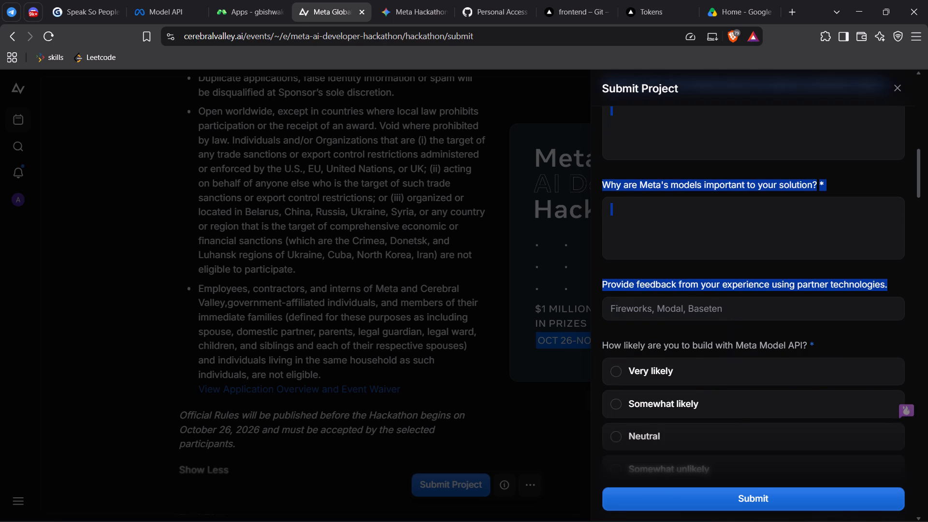
left_click_drag(760, 305, 750, 307)
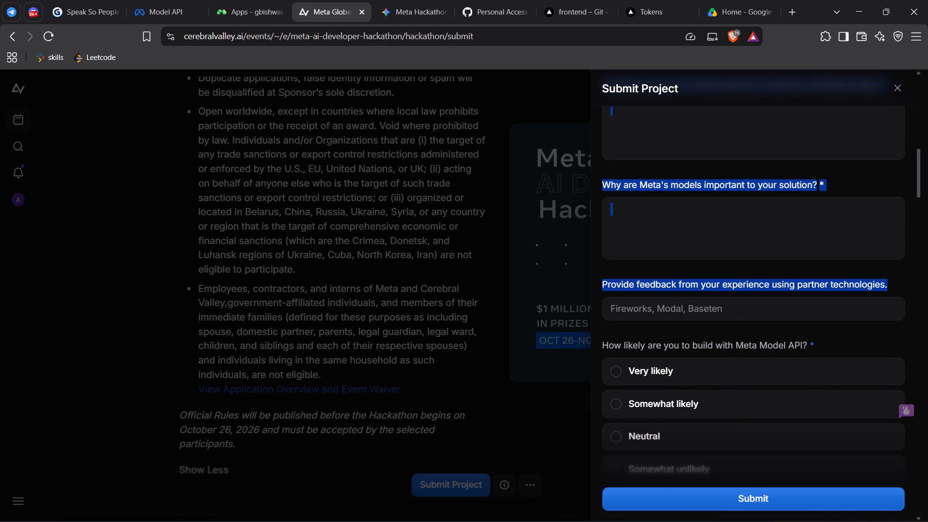
left_click_drag(750, 307, 745, 310)
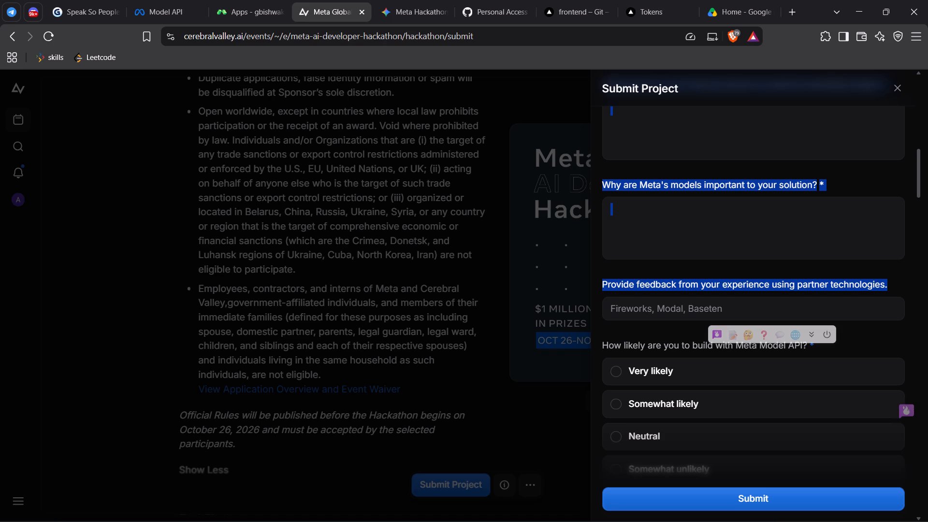
key("ctrl+c")
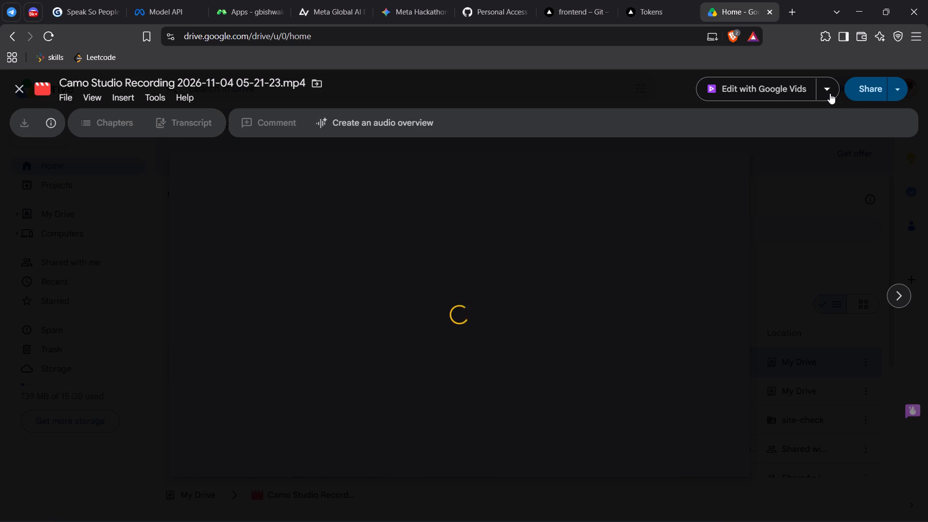
left_click(830, 94)
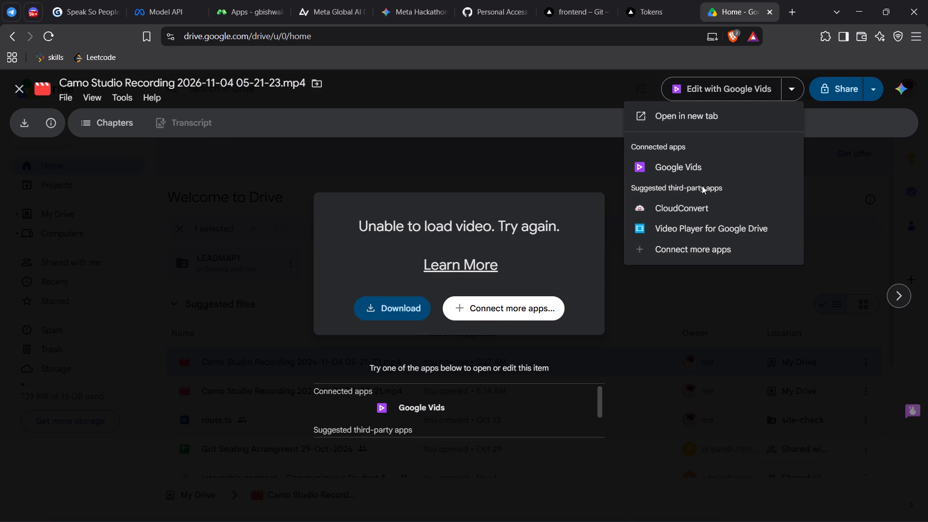
left_click(872, 91)
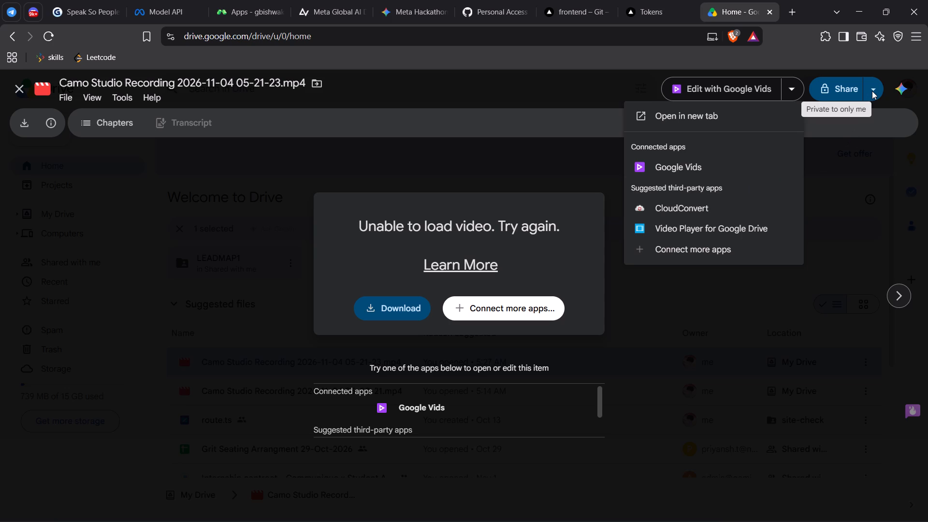